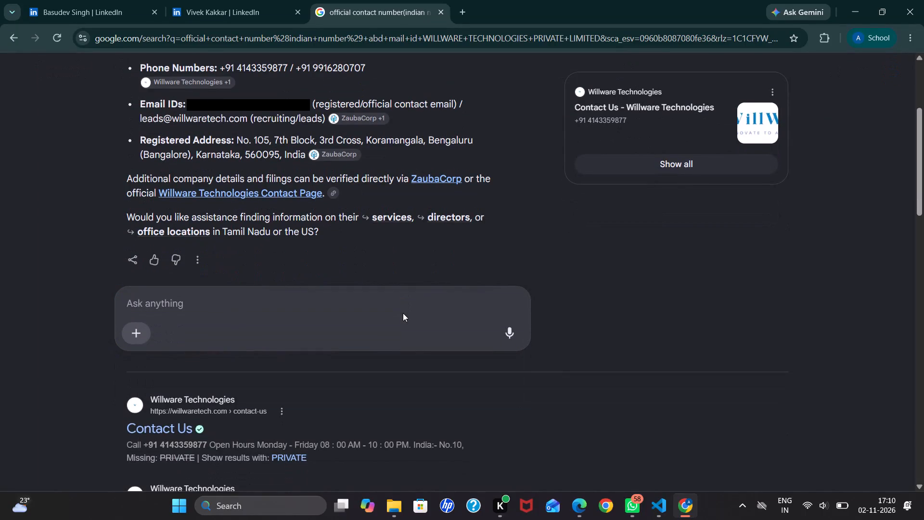
# Open WillWare Technologies' LinkedIn company page from the Google search results.
pyautogui.scroll(-2, 403, 313)
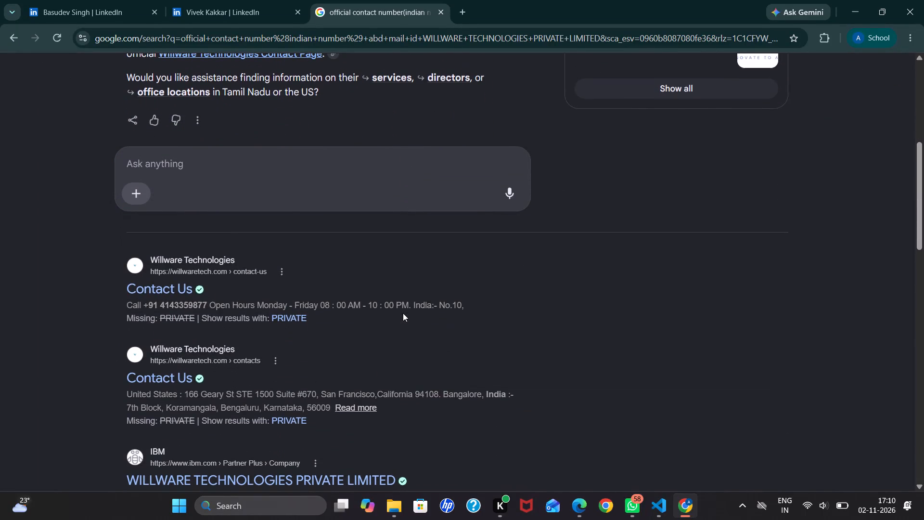
pyautogui.scroll(-1, 403, 313)
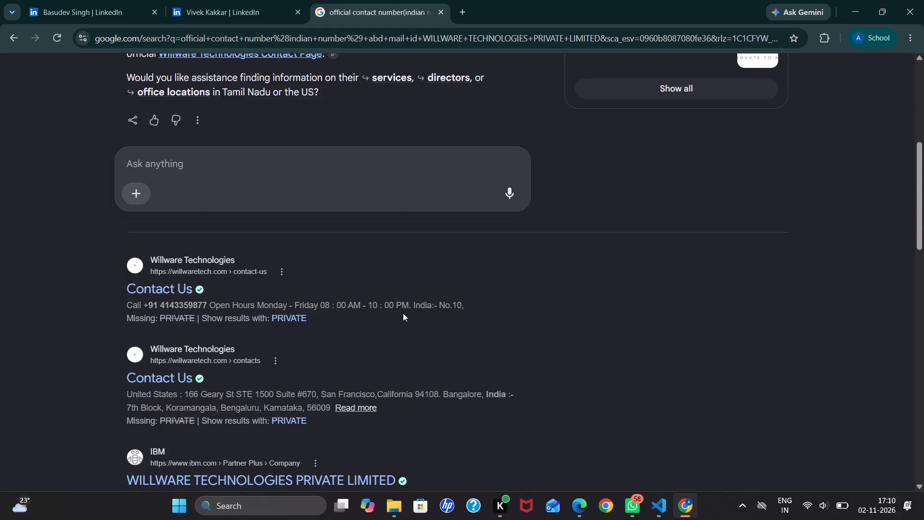
pyautogui.scroll(-3, 403, 313)
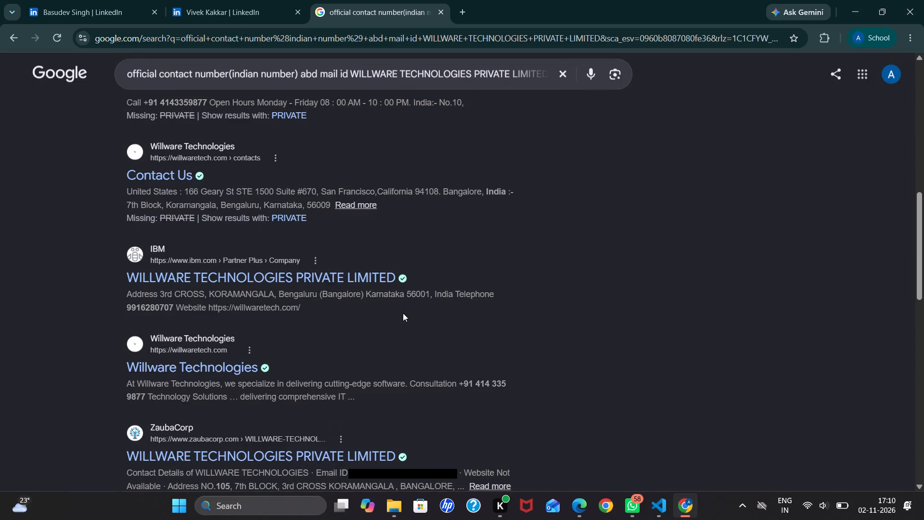
pyautogui.scroll(-2, 403, 313)
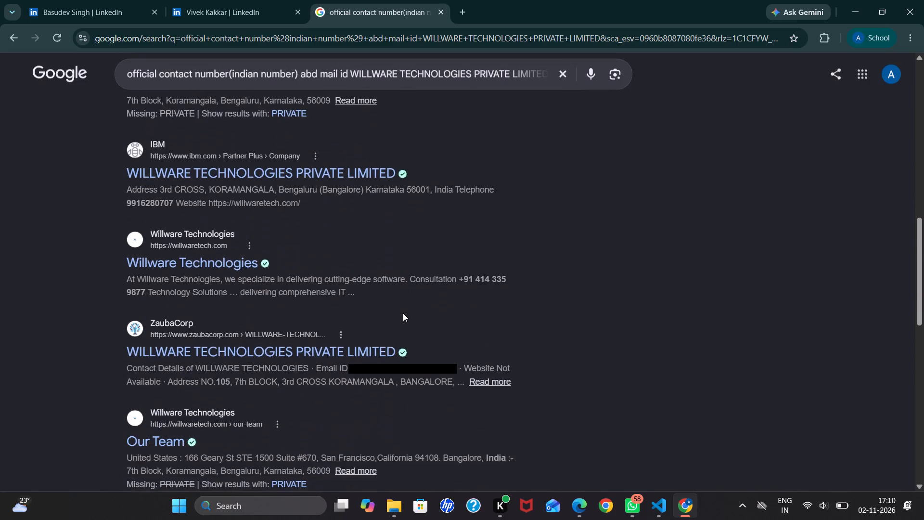
pyautogui.scroll(-4, 403, 313)
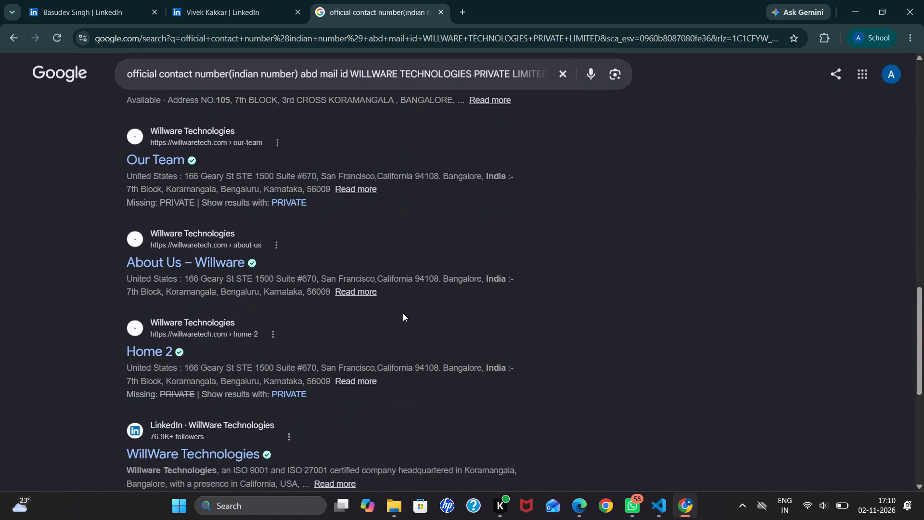
pyautogui.scroll(-2, 403, 313)
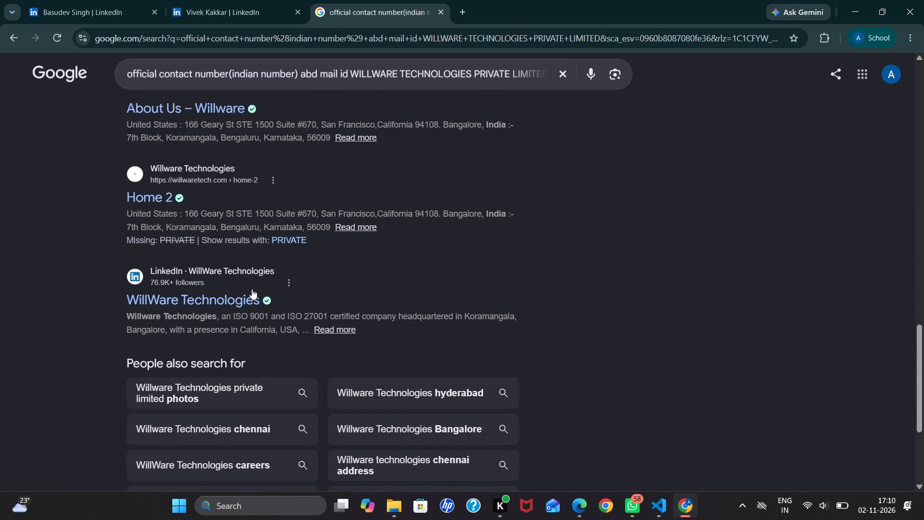
pyautogui.click(206, 299)
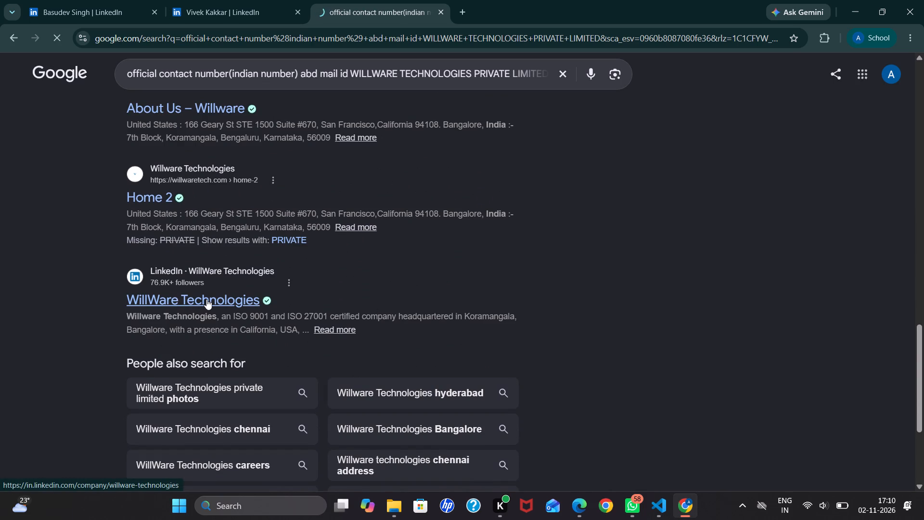
# Close the two leftover LinkedIn profile tabs.
pyautogui.click(297, 10)
pyautogui.click(154, 11)
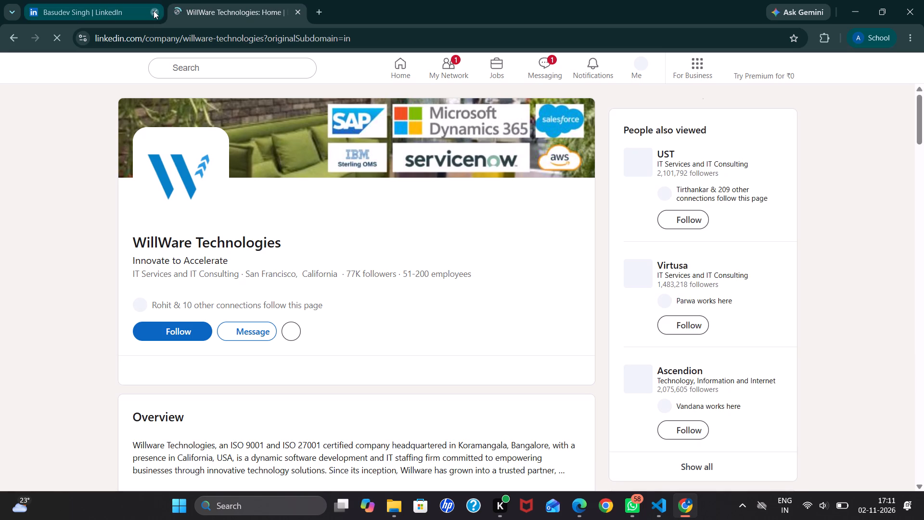
# Open a blank browser tab and bring up the People section of WillWare Technologies' LinkedIn page.
pyautogui.click(177, 10)
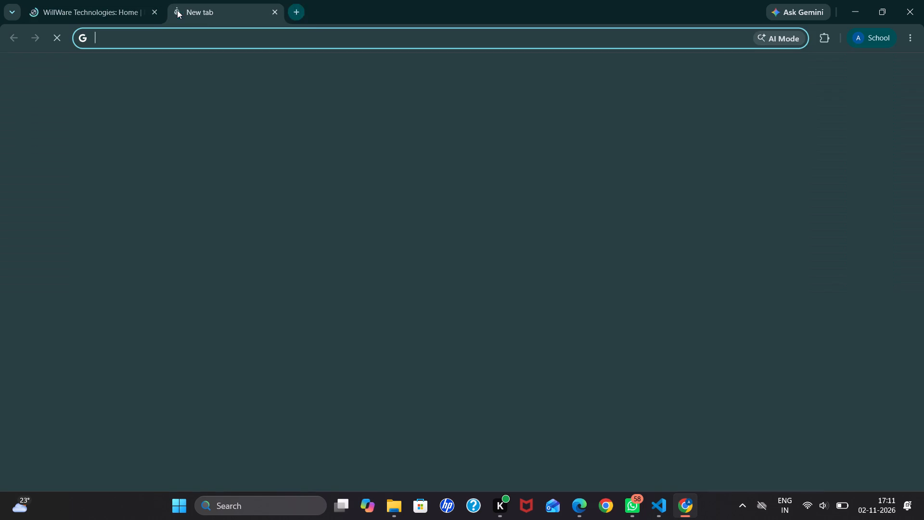
pyautogui.click(89, 0)
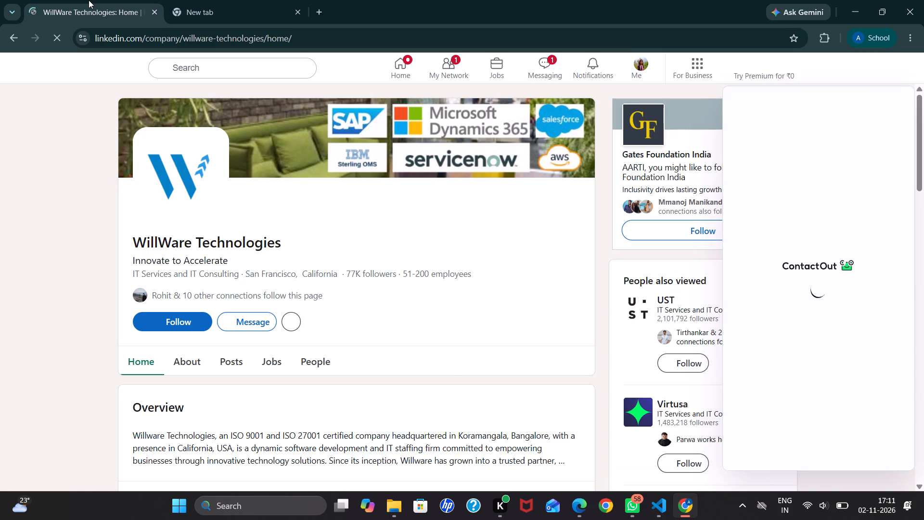
pyautogui.click(309, 357)
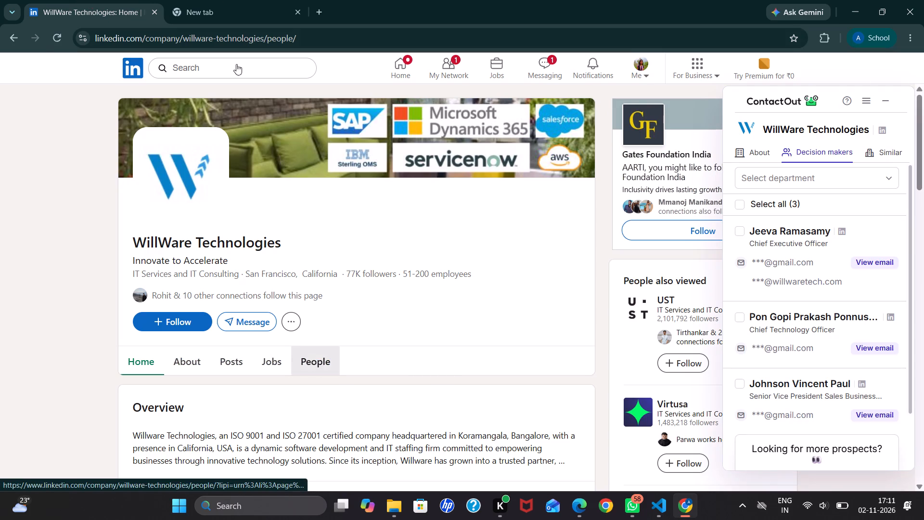
# Switch to the AIML Winter Database sheet in Edge and copy the company name SERENDIPITY DEVELOPERS PROVATE LIMITED from row 474.
pyautogui.click(222, 0)
pyautogui.click(583, 509)
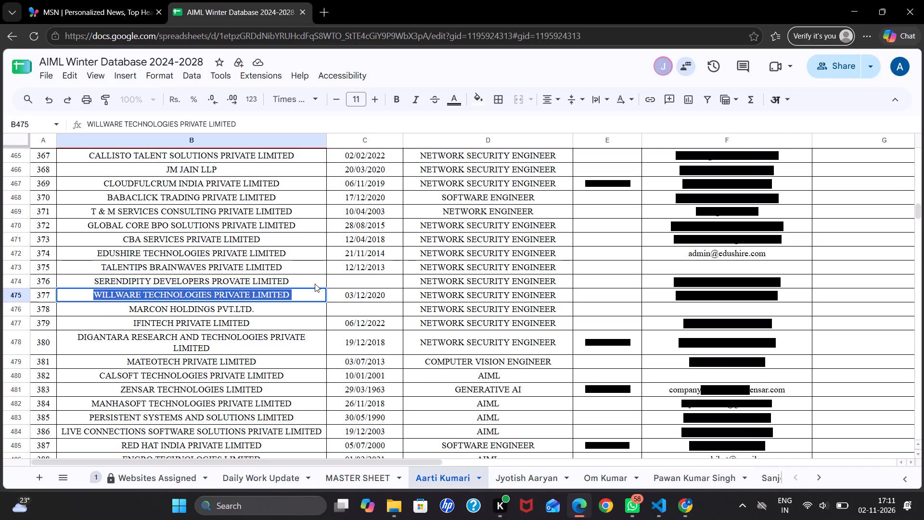
pyautogui.doubleClick(313, 282)
pyautogui.hotkey('ctrl', 'a')
pyautogui.hotkey('ctrl', 'c')
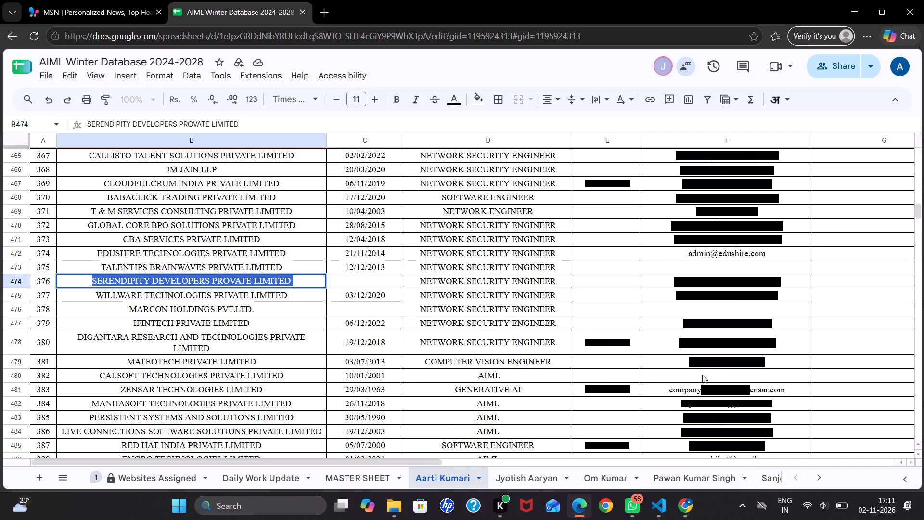
# In Chrome, search Google for "official contact number(indian number) abd mail id SERENDIPITY DEVELOPERS PROVATE LIMITED", reusing the earlier query wording.
pyautogui.click(688, 508)
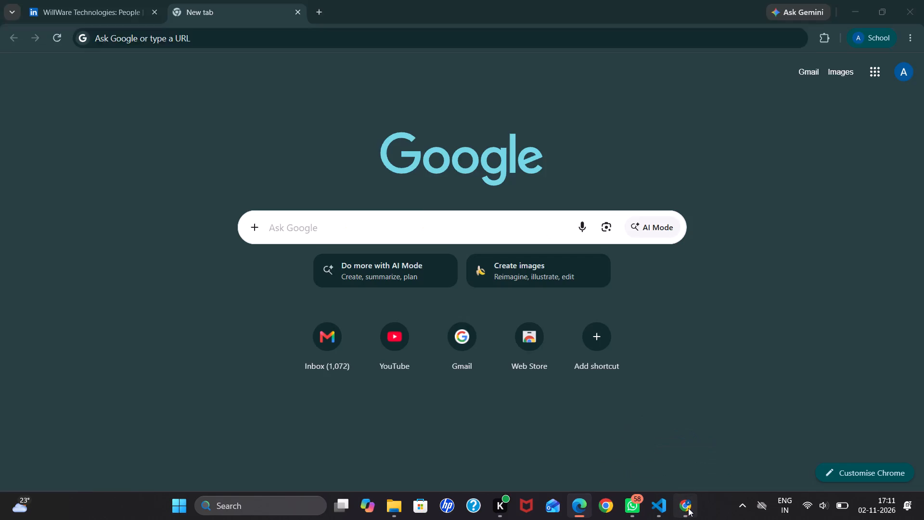
pyautogui.click(385, 219)
pyautogui.click(429, 254)
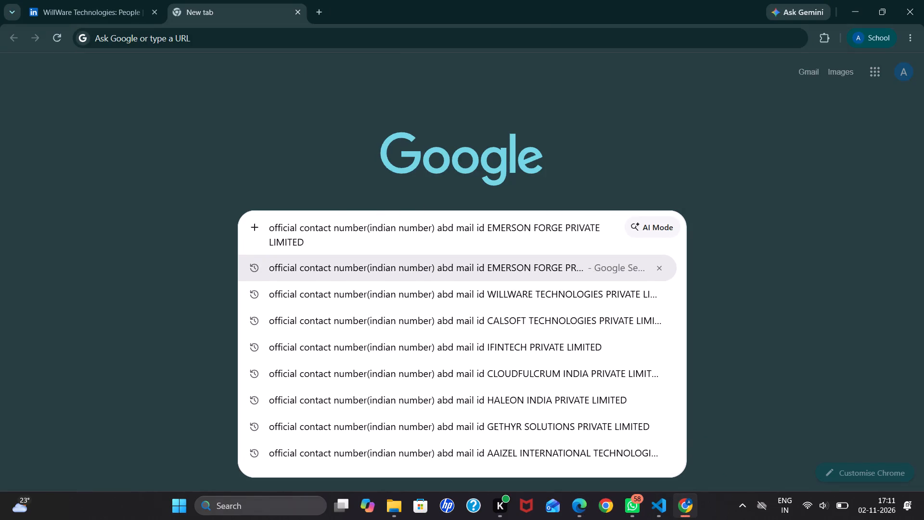
pyautogui.moveTo(487, 228); pyautogui.dragTo(513, 261)
pyautogui.press('BackSpace')
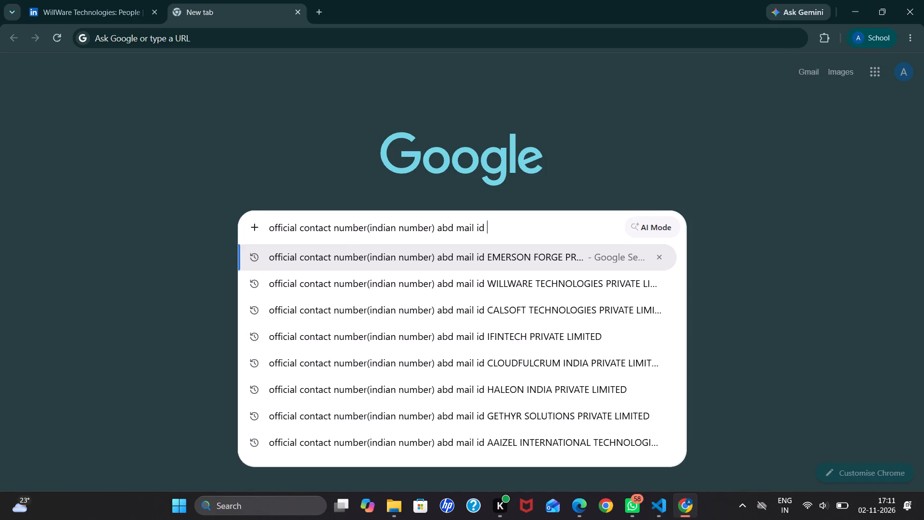
pyautogui.hotkey('ctrl', 'v')
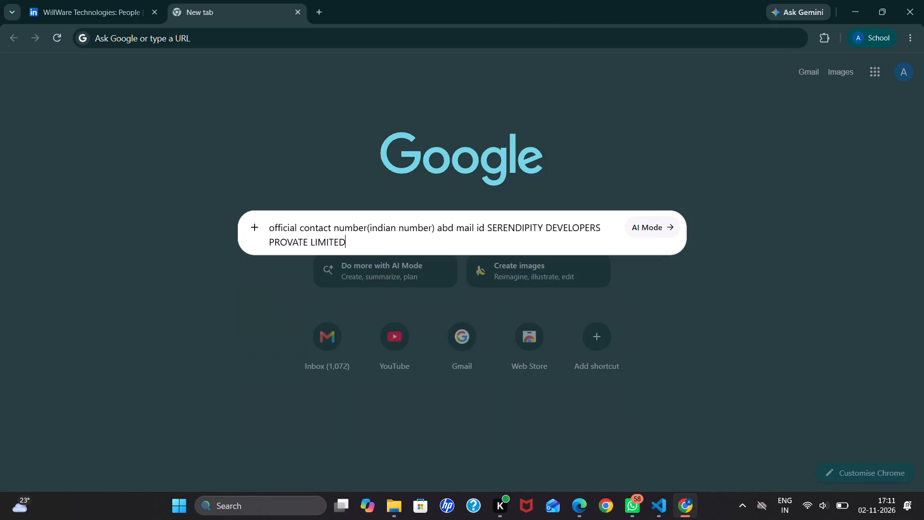
pyautogui.press('Return')
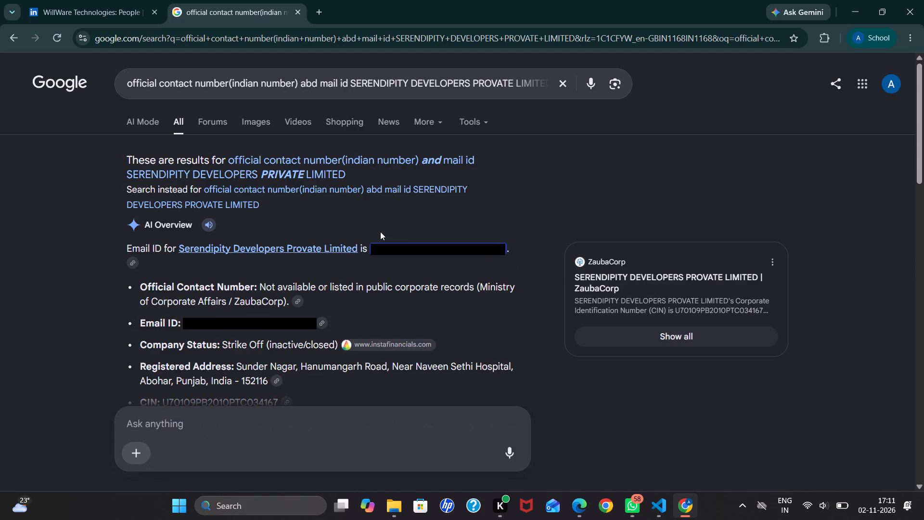
# Examine the AI overview and search results for Serendipity Developers' official contact number, email ID and web pages.
pyautogui.scroll(-3, 380, 232)
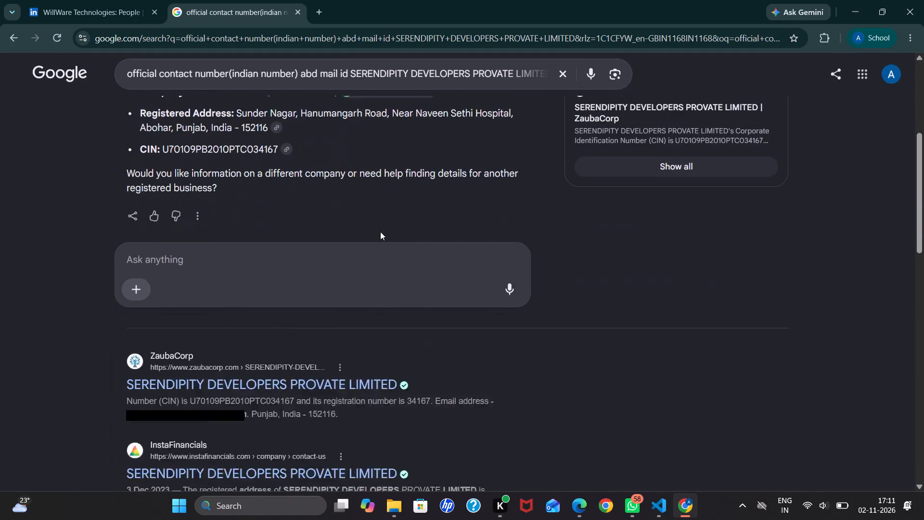
pyautogui.scroll(-2, 380, 232)
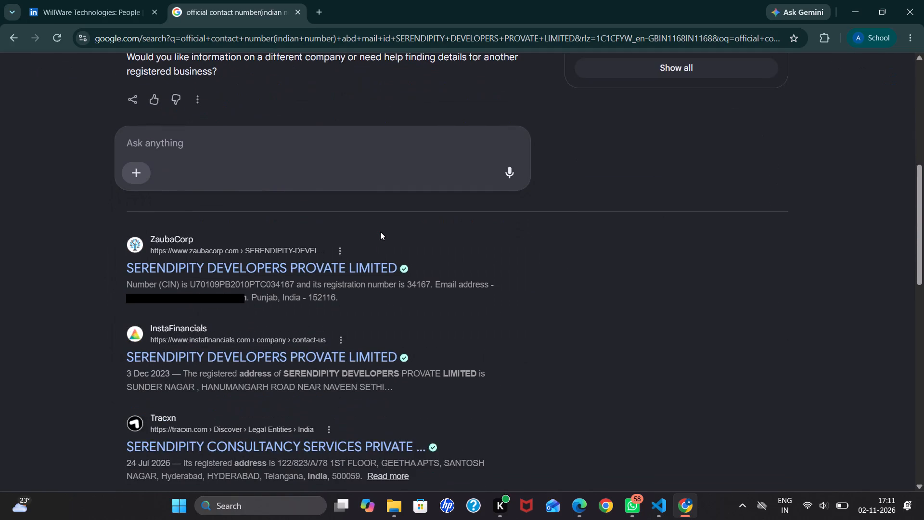
pyautogui.scroll(-2, 380, 232)
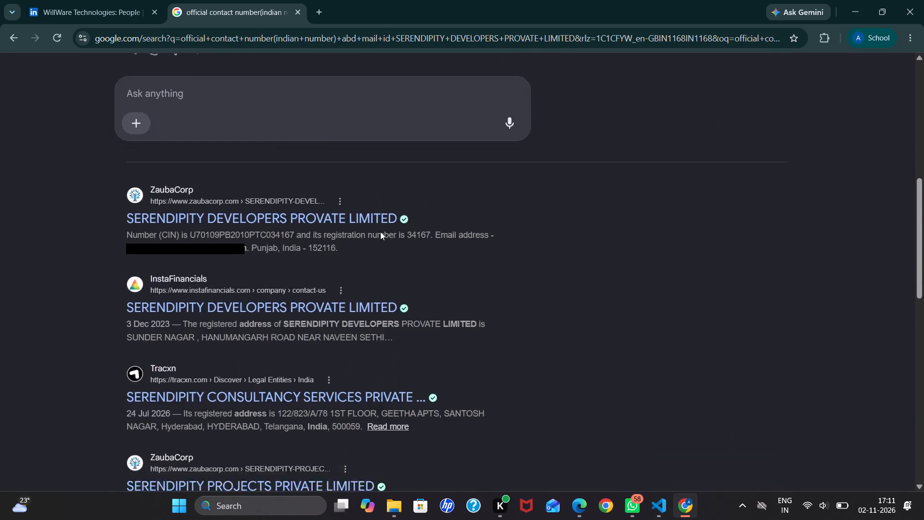
pyautogui.scroll(-3, 380, 232)
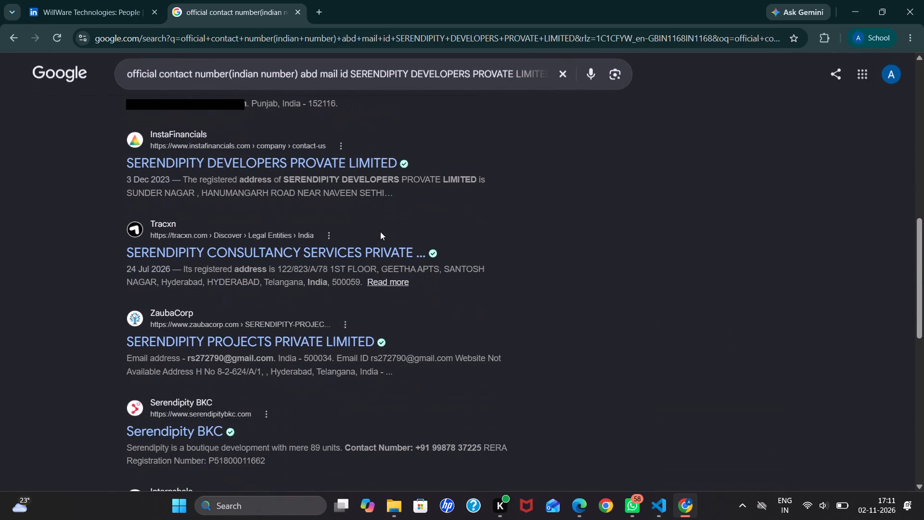
pyautogui.scroll(-3, 380, 232)
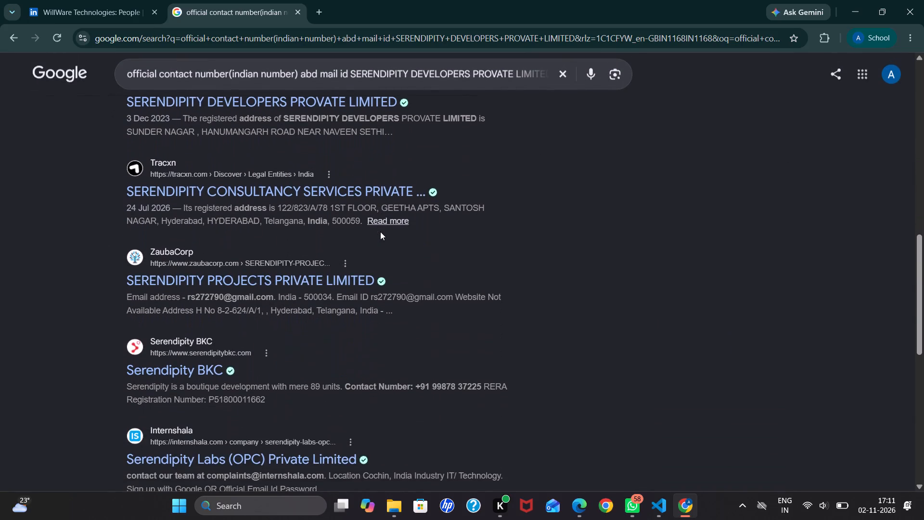
pyautogui.scroll(-1, 380, 232)
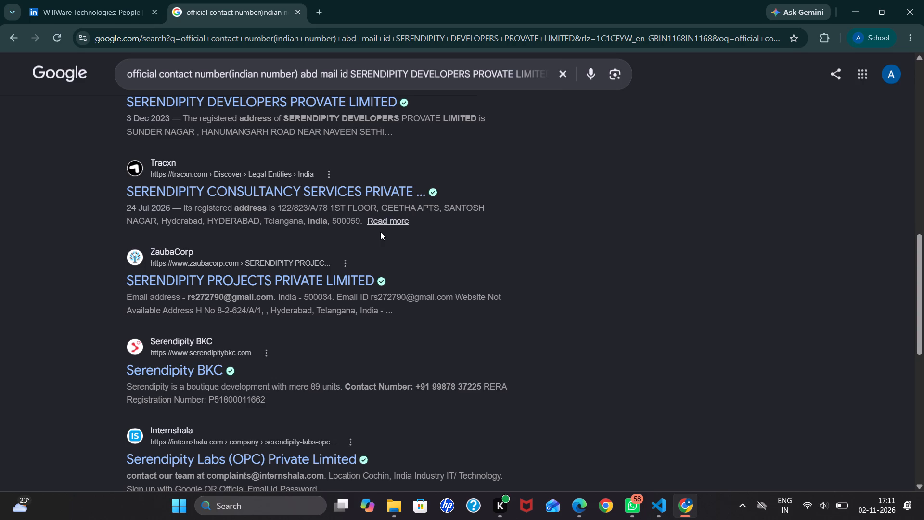
# Filter WillWare Technologies' associated members on LinkedIn to India and search them for "hr, talent".
pyautogui.click(60, 3)
pyautogui.scroll(-3, 246, 427)
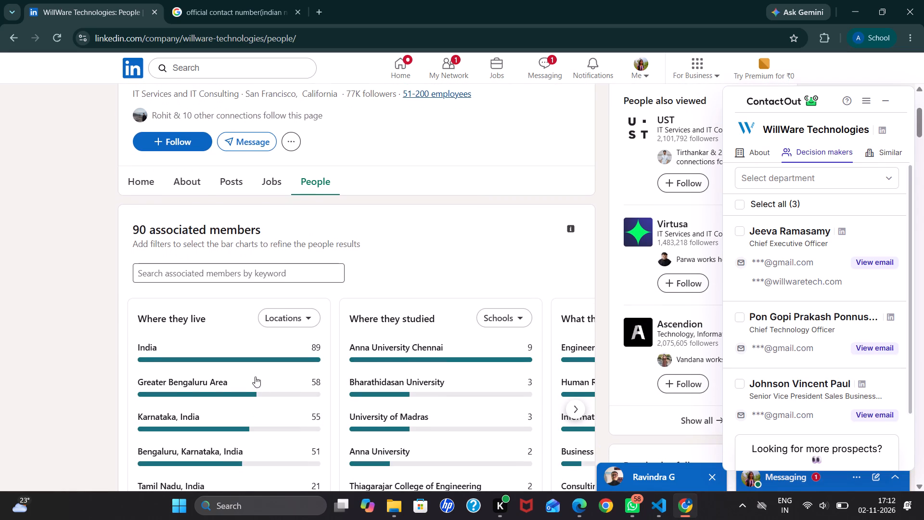
pyautogui.click(242, 361)
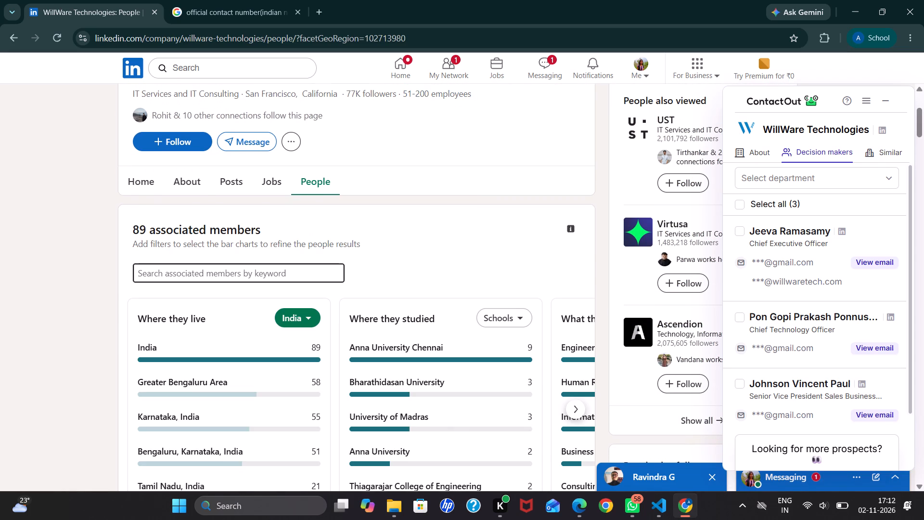
pyautogui.click(277, 277)
pyautogui.write('hr, talent')
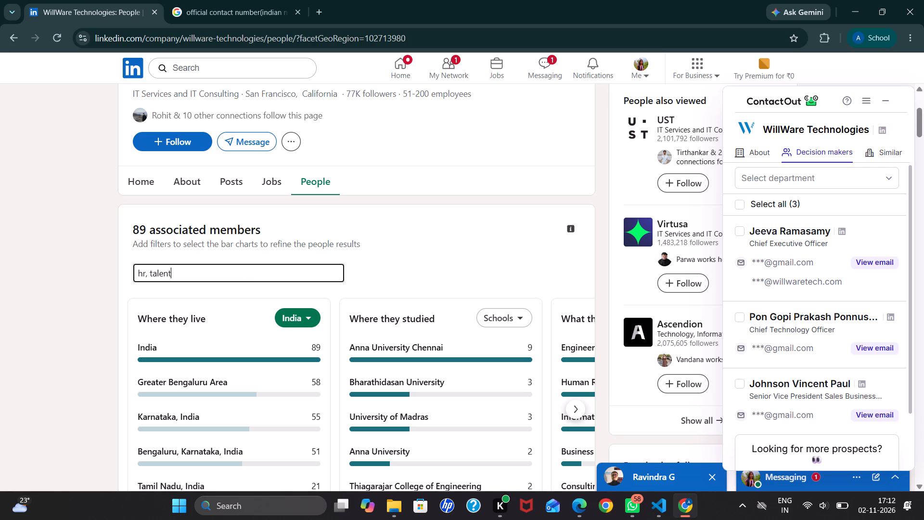
pyautogui.press('Return')
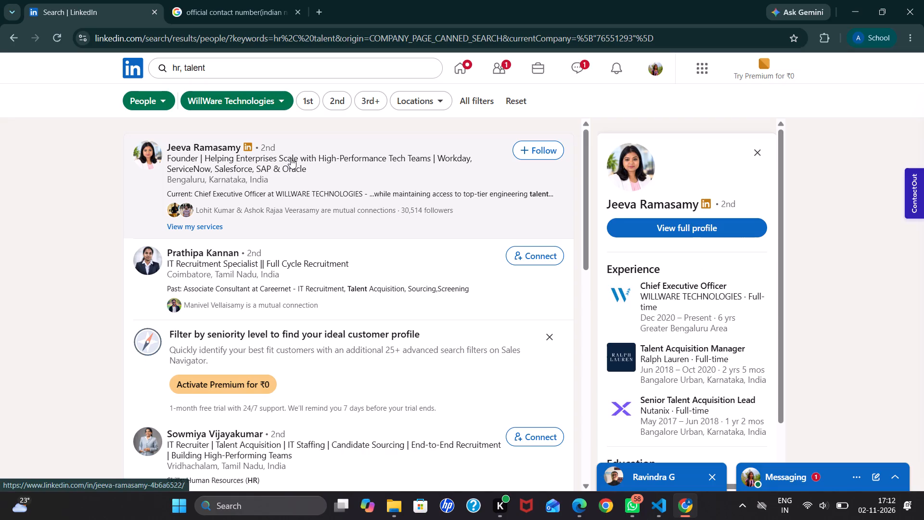
pyautogui.click(230, 261)
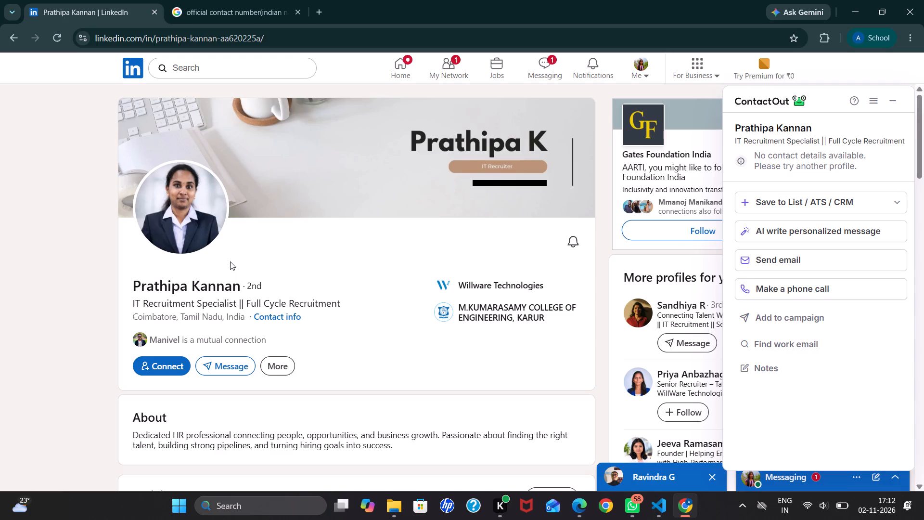
pyautogui.hscroll(10, 0, 261)
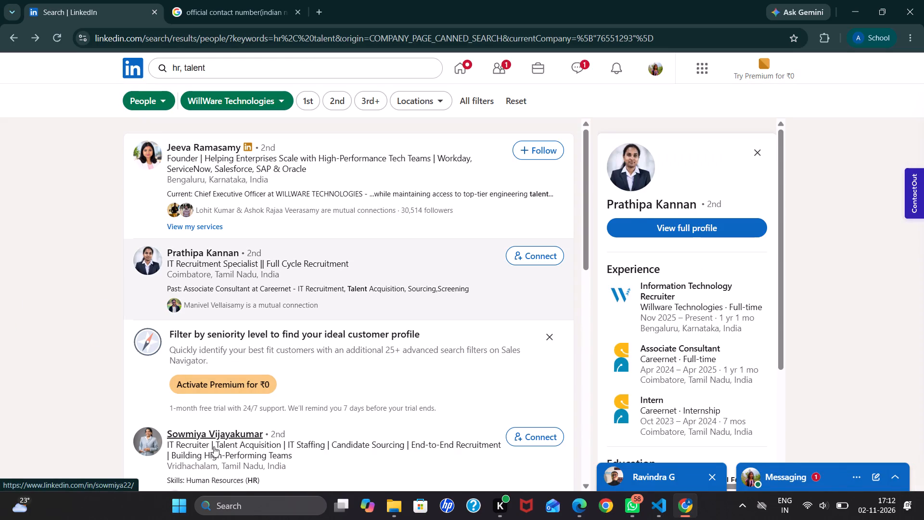
# View the profile of the IT recruiter based in Vridhachalam, and return to the people results.
pyautogui.click(243, 443)
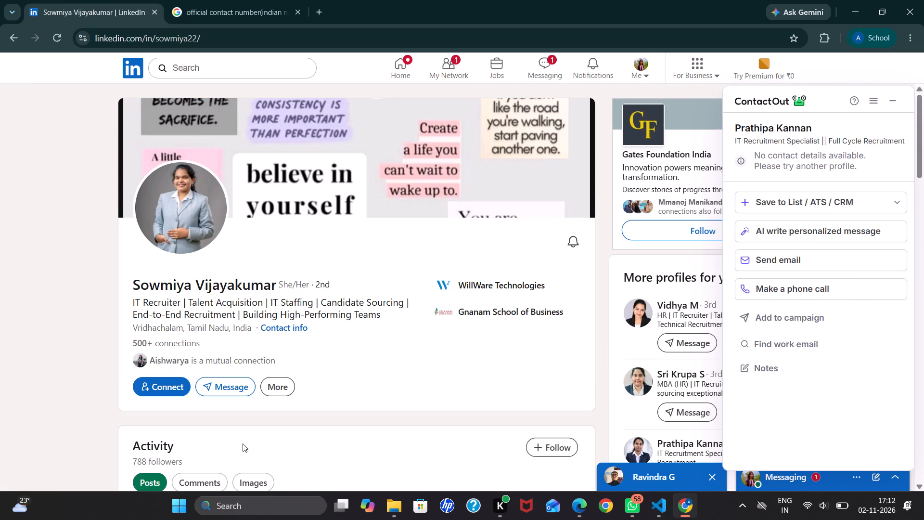
pyautogui.hscroll(9, 0, 425)
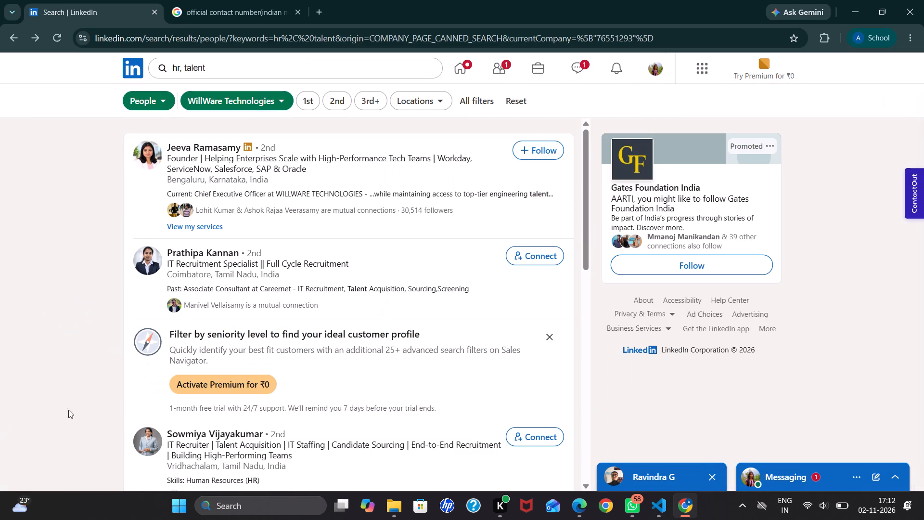
# Look further down the WillWare Technologies people results for another HR or recruiting contact.
pyautogui.scroll(-3, 246, 390)
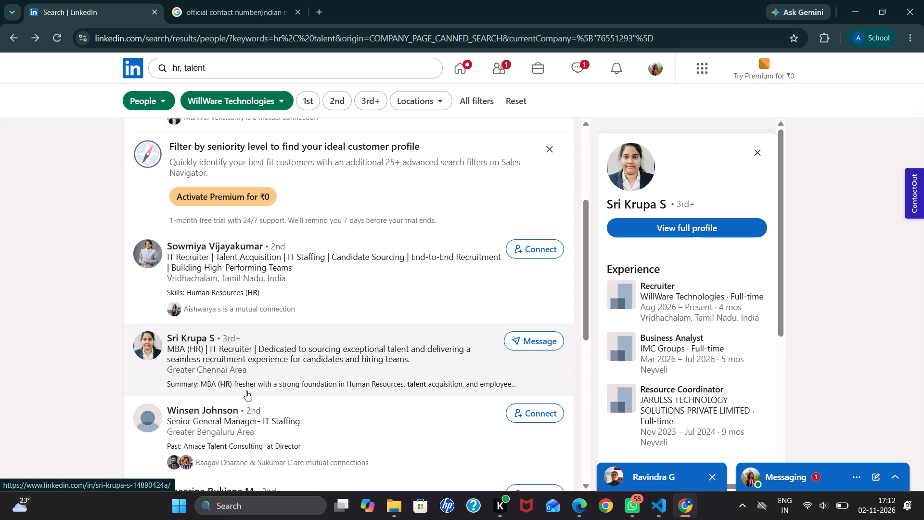
# View the profile of the MBA (HR) IT recruiter in the Greater Chennai Area for contact details, and return to the people results.
pyautogui.click(336, 353)
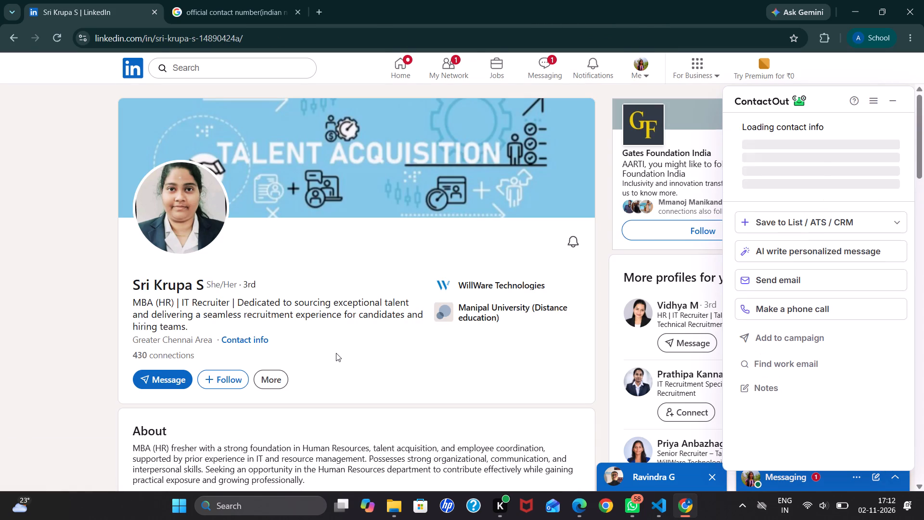
pyautogui.hscroll(14, 0, 302)
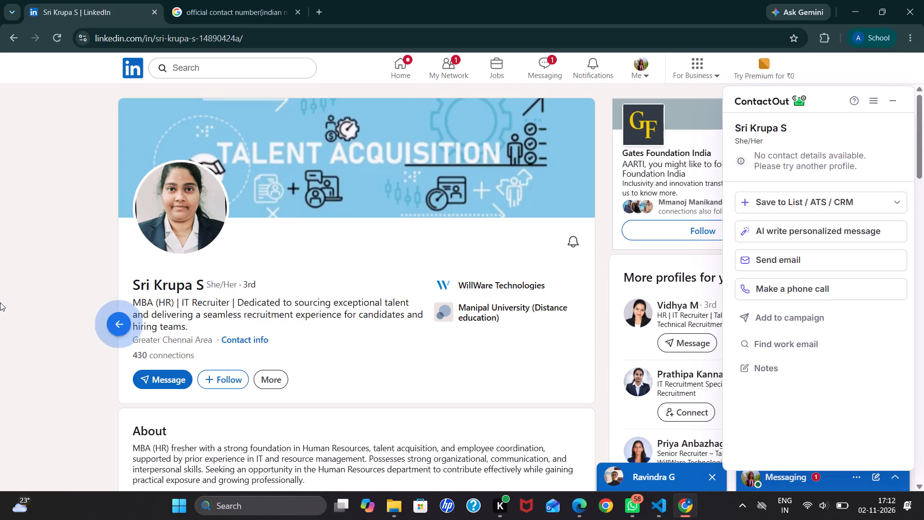
pyautogui.hscroll(2, 0, 302)
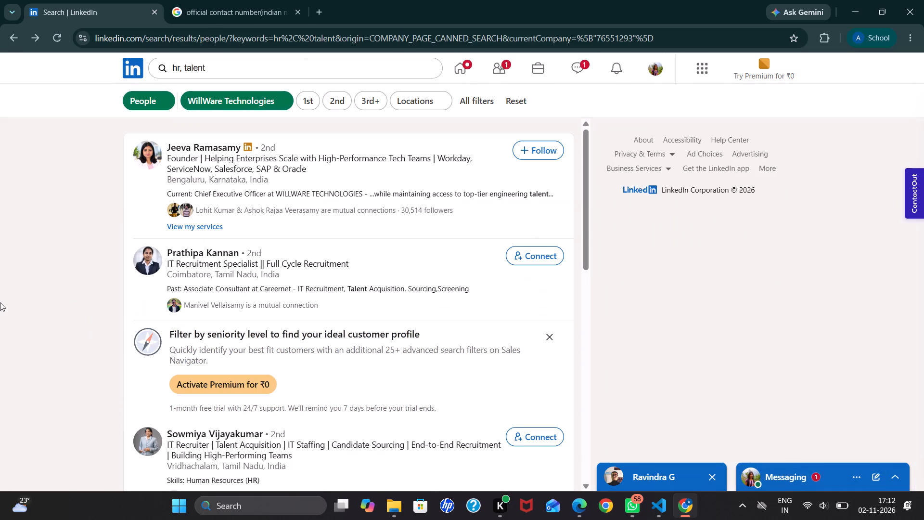
# Open the profile of WillWare Technologies' HR - IT Recruiter based in Bengaluru, and reveal and copy the recruiter's email address with ContactOut.
pyautogui.scroll(-4, 87, 280)
pyautogui.scroll(-4, 313, 381)
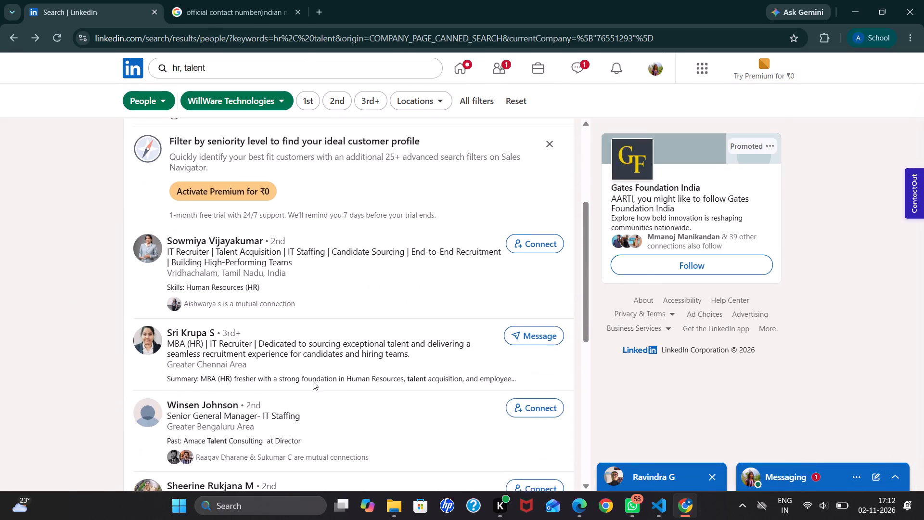
pyautogui.scroll(-2, 313, 381)
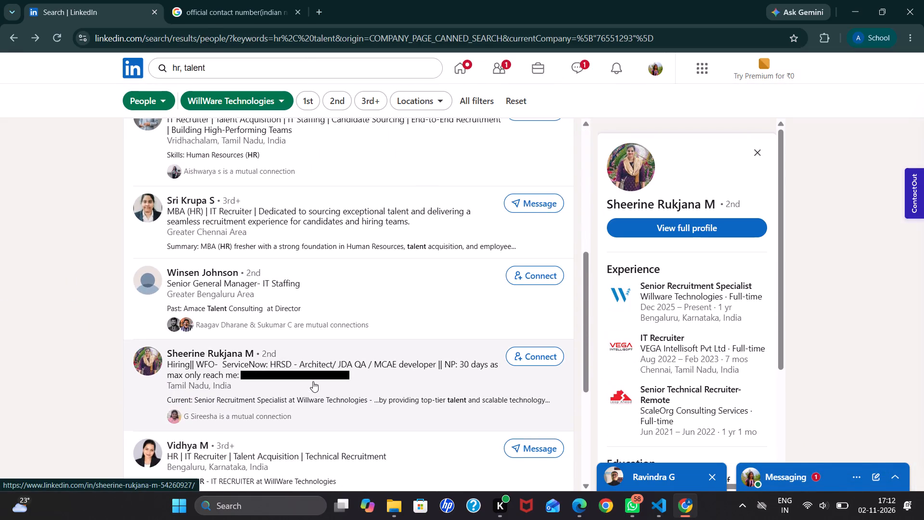
pyautogui.scroll(-3, 313, 381)
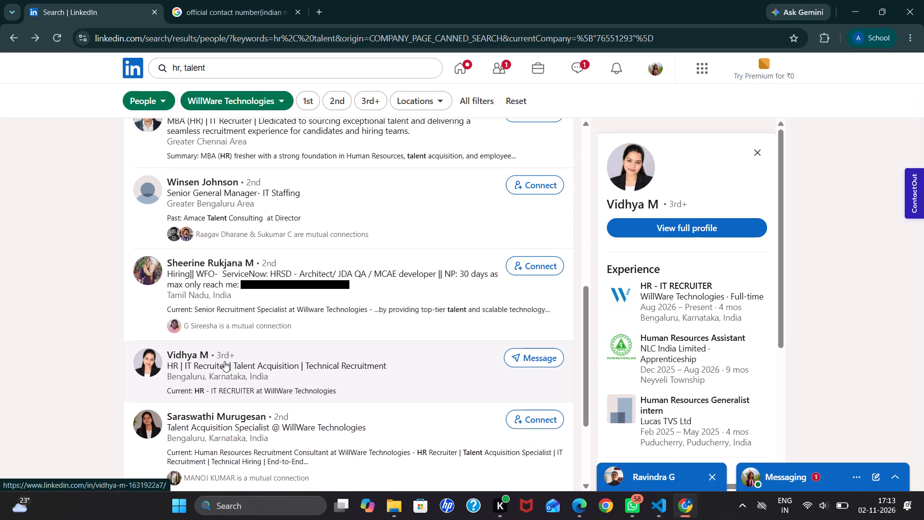
pyautogui.click(224, 361)
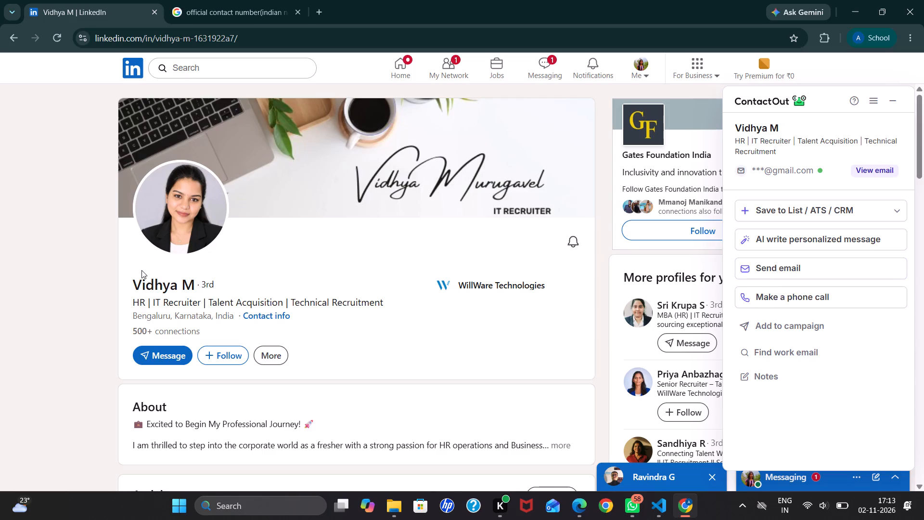
pyautogui.click(881, 171)
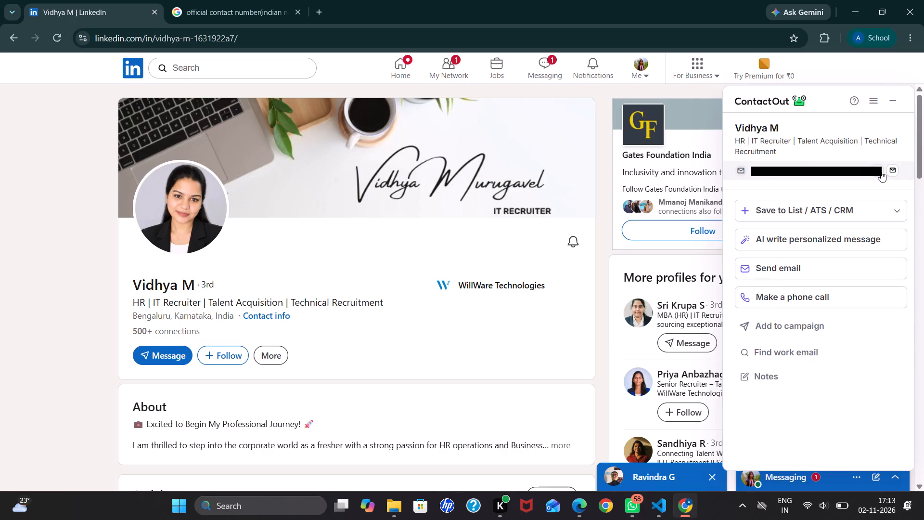
pyautogui.click(879, 169)
pyautogui.click(320, 10)
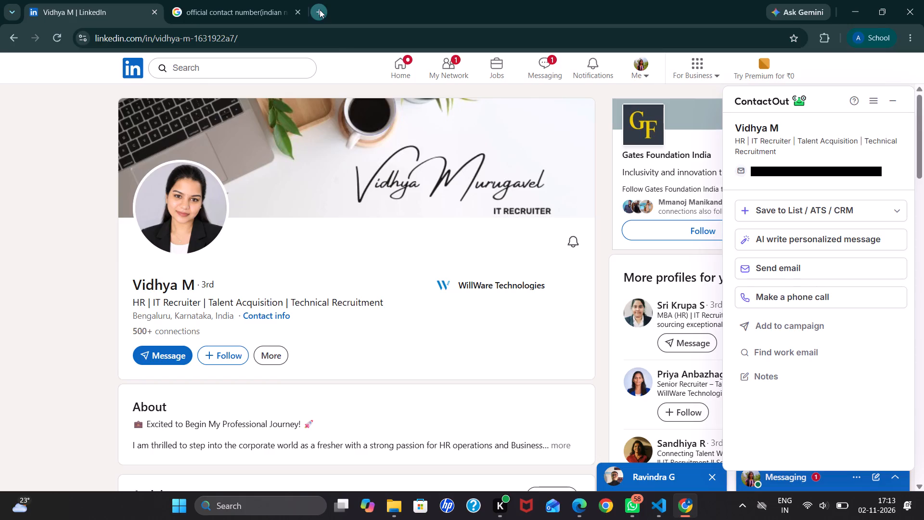
pyautogui.click(417, 234)
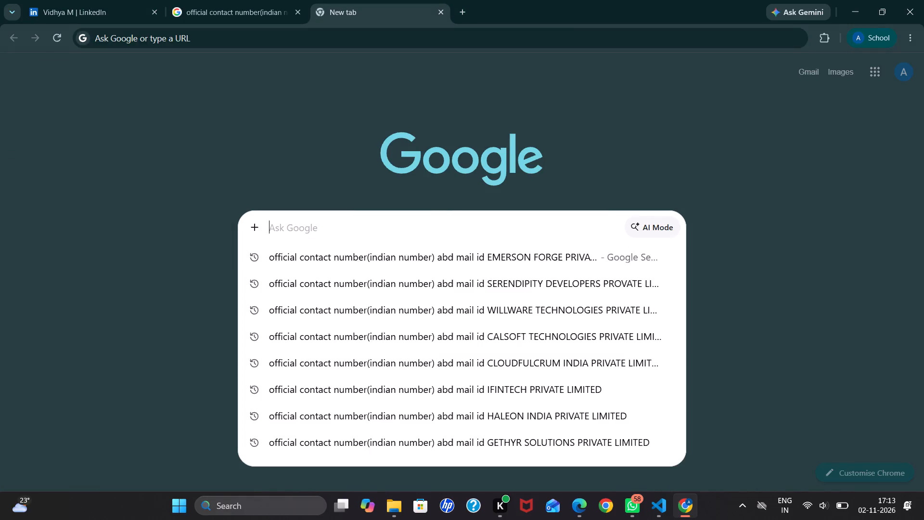
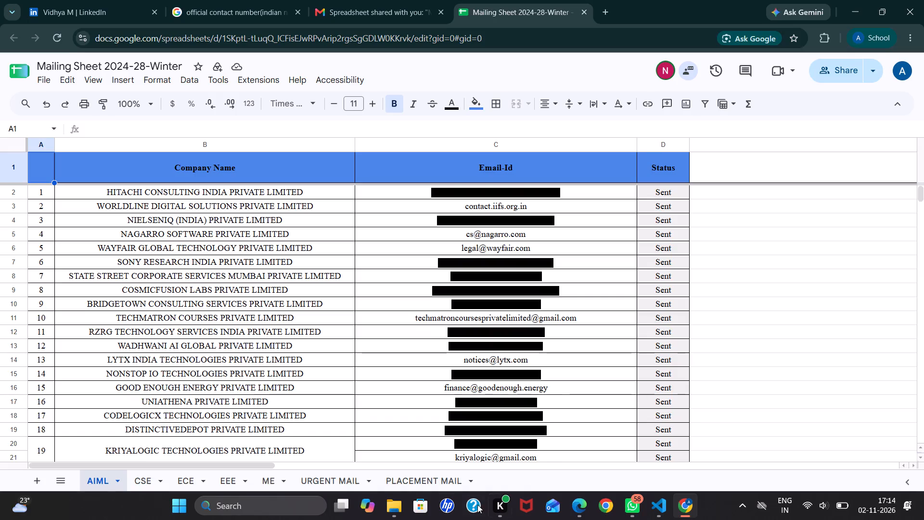
# Show the URGENT MAIL sheet of the Mailing Sheet 2024-28-Winter spreadsheet.
pyautogui.click(336, 482)
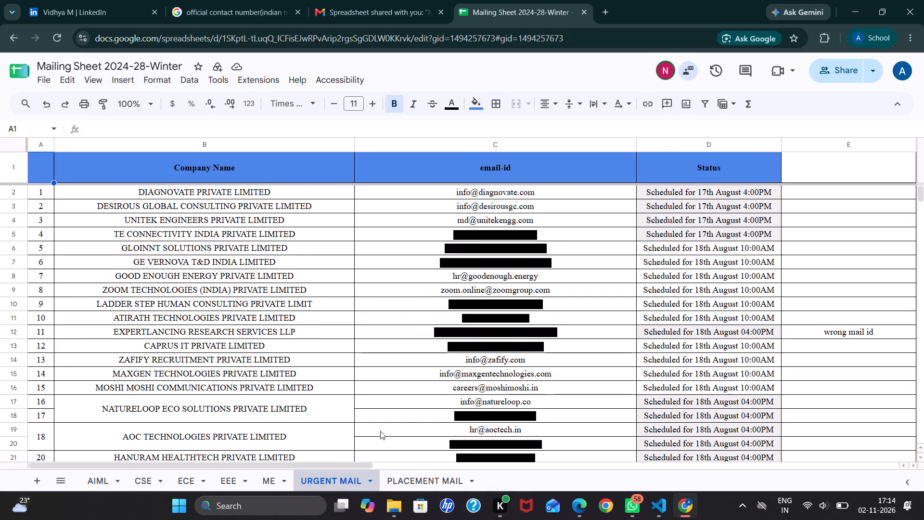
# Find the first empty row at the end of the company list on the URGENT MAIL sheet.
pyautogui.scroll(-15, 586, 312)
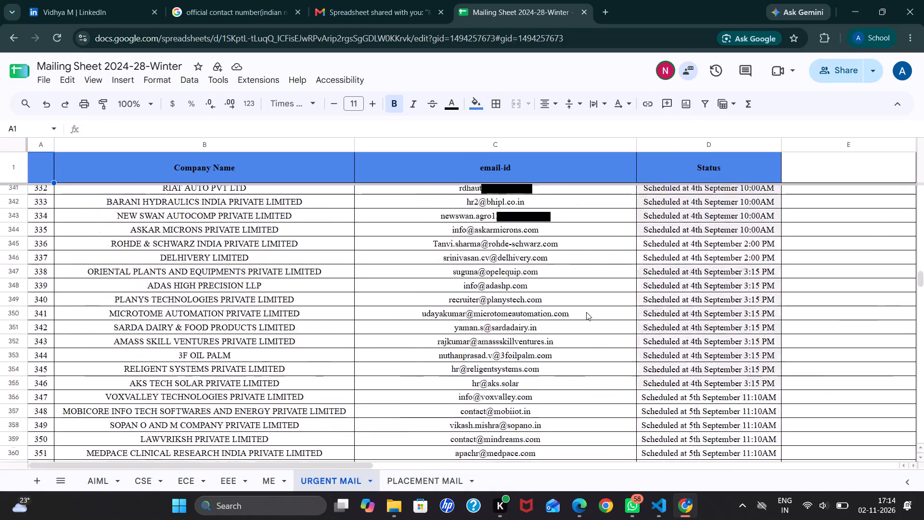
pyautogui.scroll(-11, 586, 312)
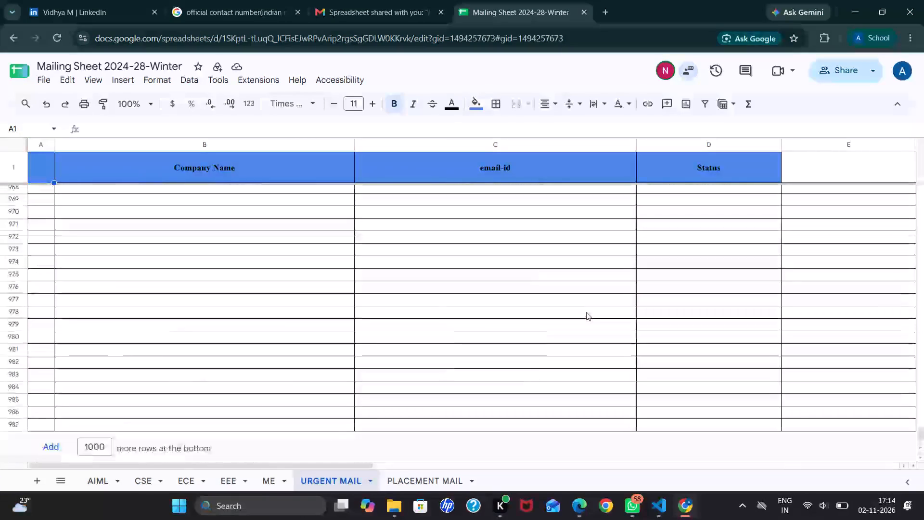
pyautogui.scroll(6, 586, 312)
pyautogui.scroll(-1, 586, 312)
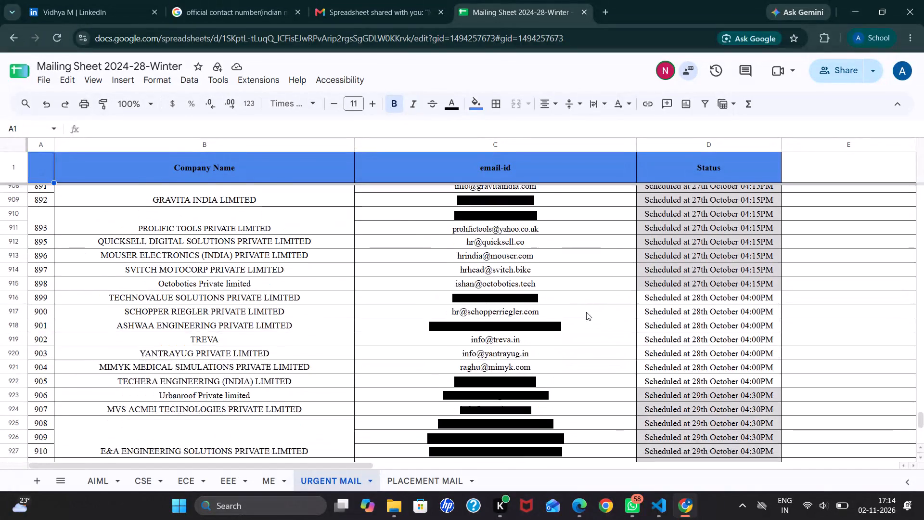
pyautogui.scroll(-3, 586, 312)
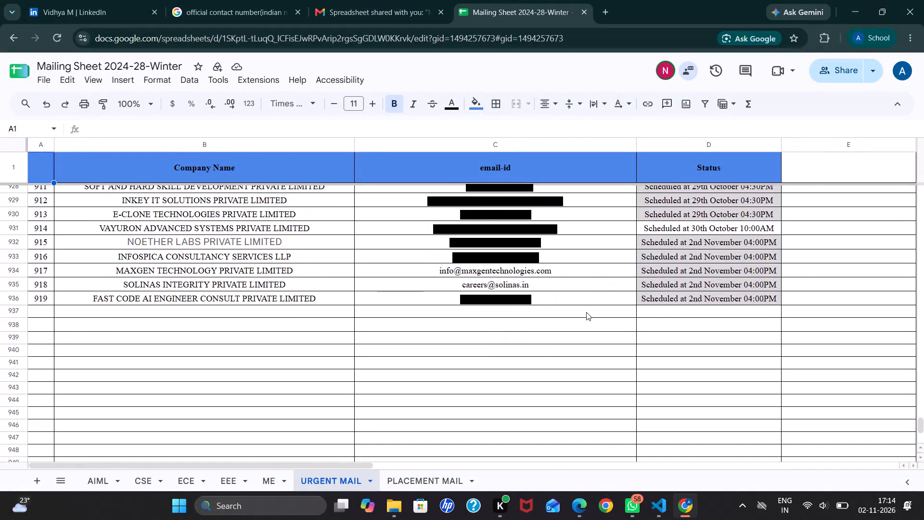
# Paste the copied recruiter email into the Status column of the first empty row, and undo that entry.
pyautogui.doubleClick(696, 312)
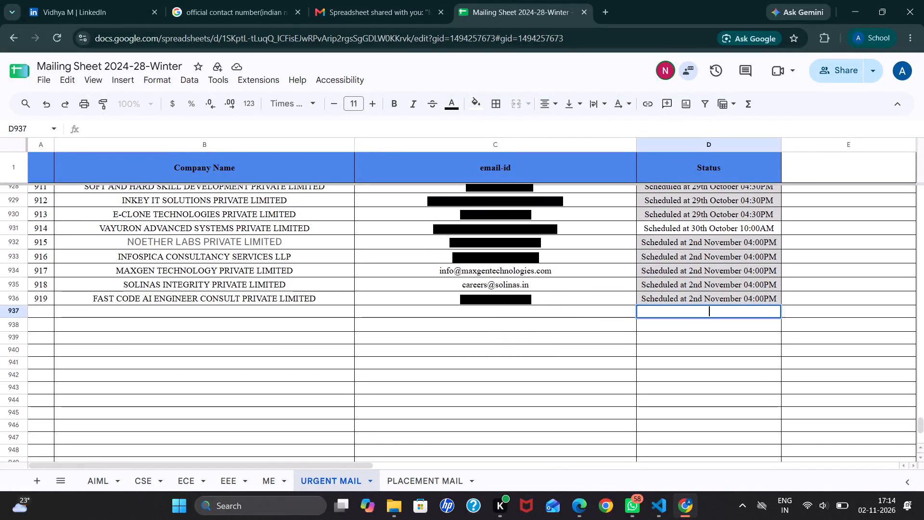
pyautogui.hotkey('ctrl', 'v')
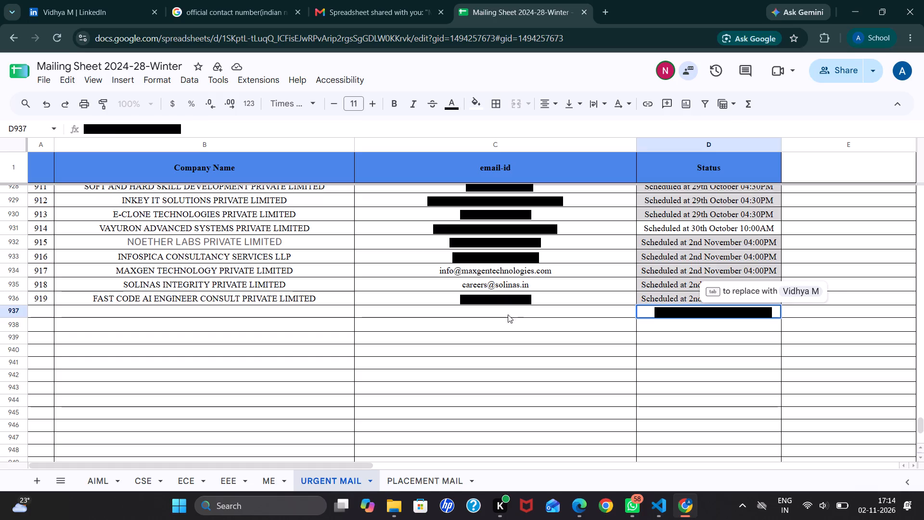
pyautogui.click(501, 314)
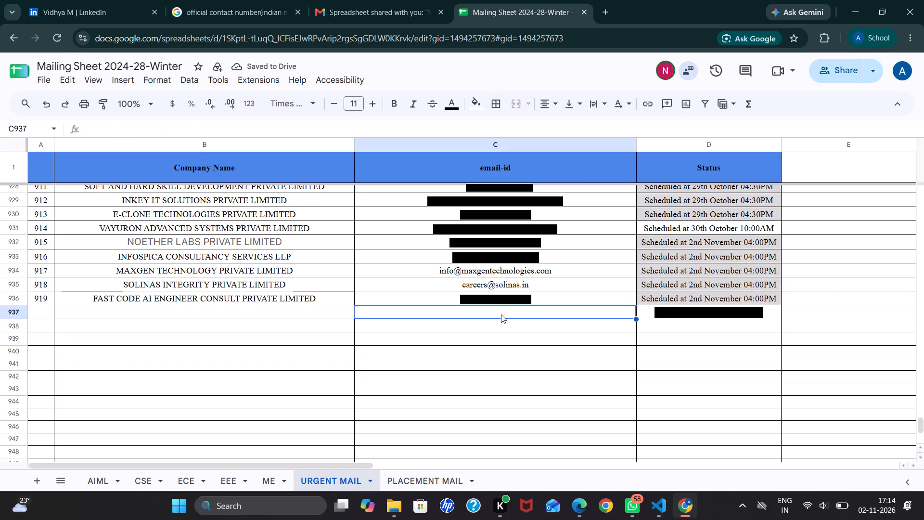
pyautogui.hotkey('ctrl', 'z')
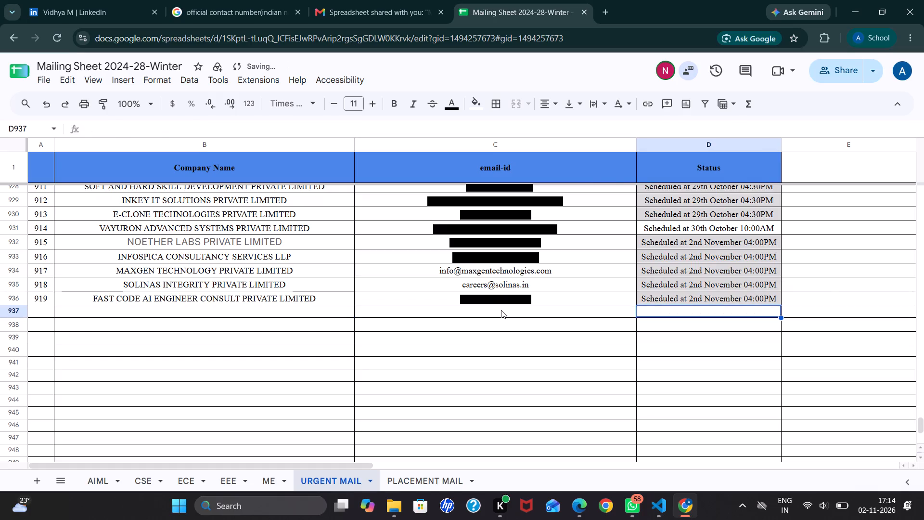
# Paste the copied WillWare recruiter's email address into the email-id column of row 937.
pyautogui.doubleClick(501, 310)
pyautogui.hotkey('ctrl', 'v')
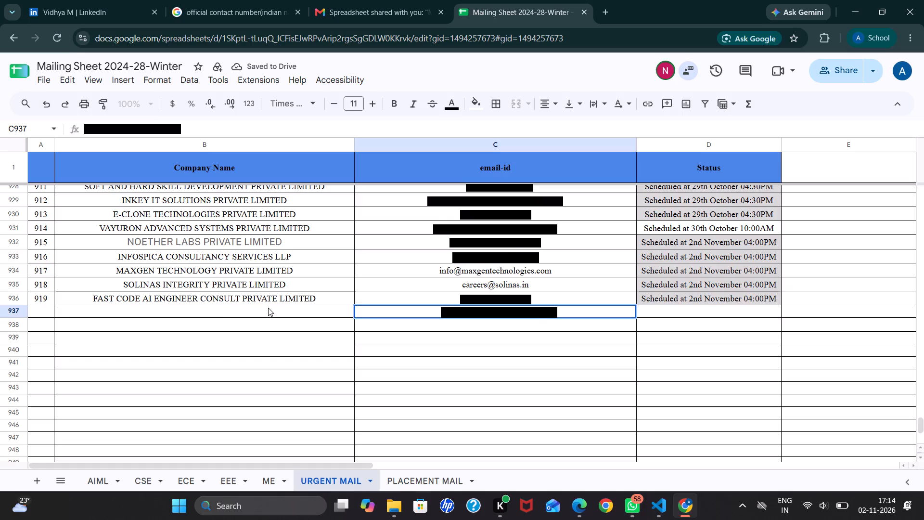
# Copy WILLWARE TECHNOLOGIES PRIVATE LIMITED from the AIML Winter Database in Edge into the Company Name column of row 937 in Chrome's mailing sheet.
pyautogui.doubleClick(225, 312)
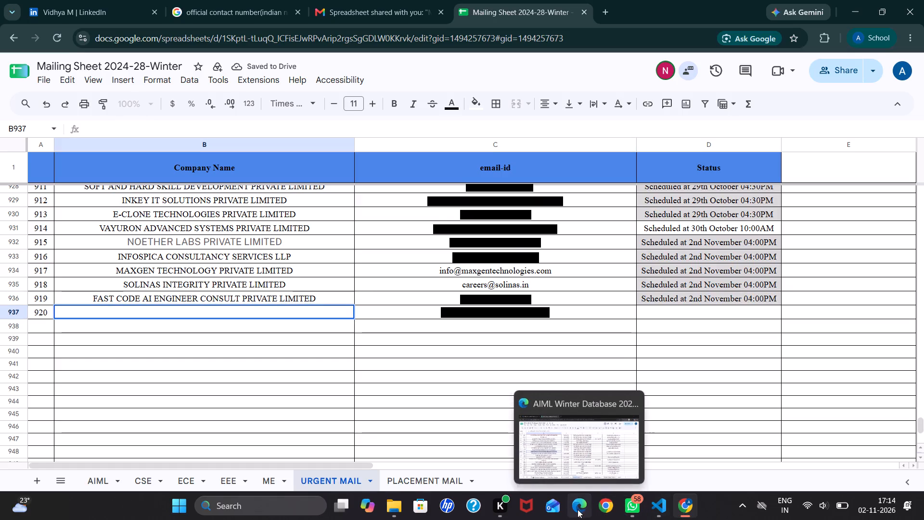
pyautogui.click(676, 504)
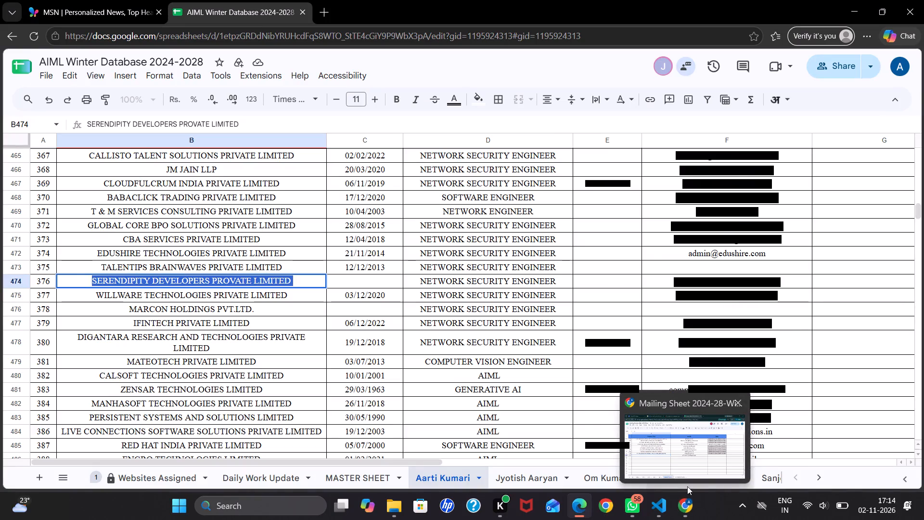
pyautogui.click(685, 511)
pyautogui.click(373, 0)
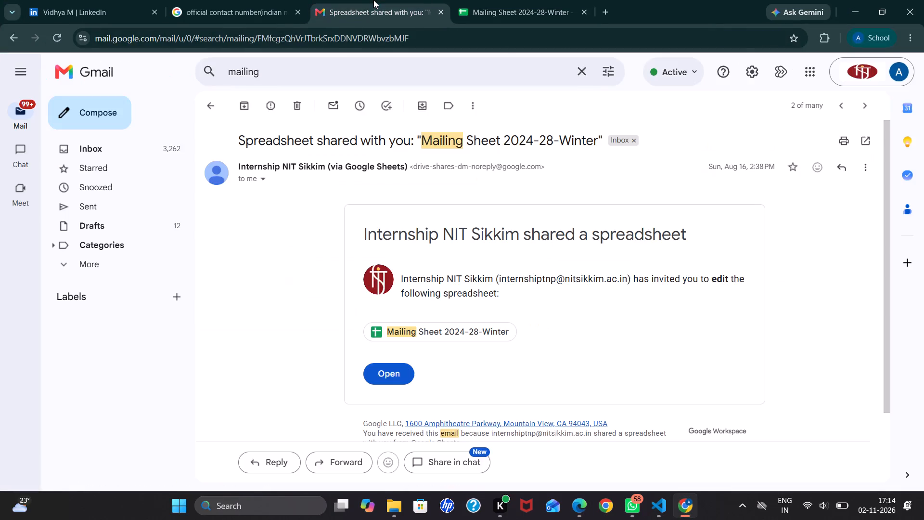
pyautogui.click(262, 0)
pyautogui.click(109, 0)
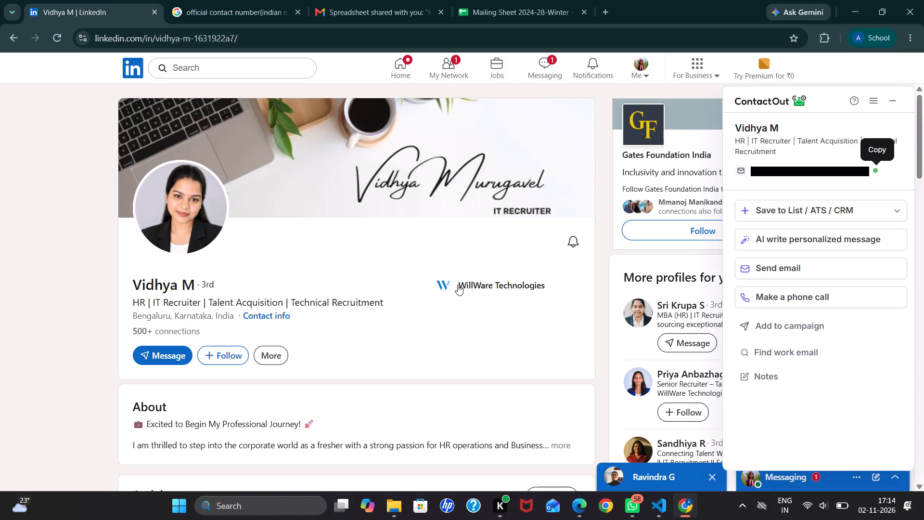
pyautogui.click(573, 504)
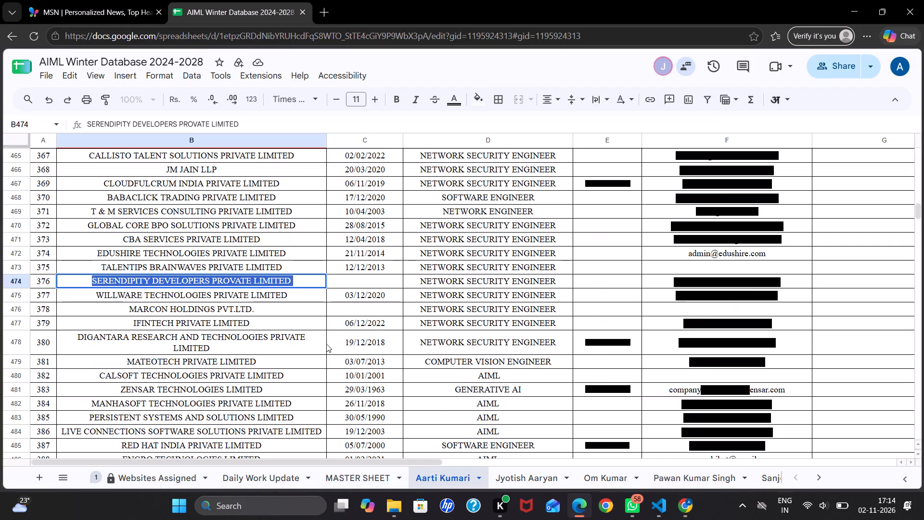
pyautogui.doubleClick(300, 294)
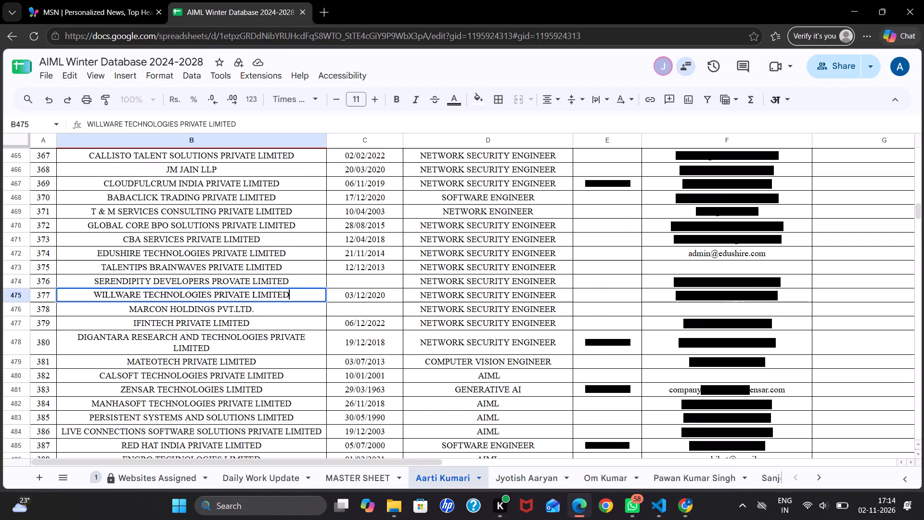
pyautogui.hotkey('ctrl', 'a')
pyautogui.hotkey('ctrl', 'c')
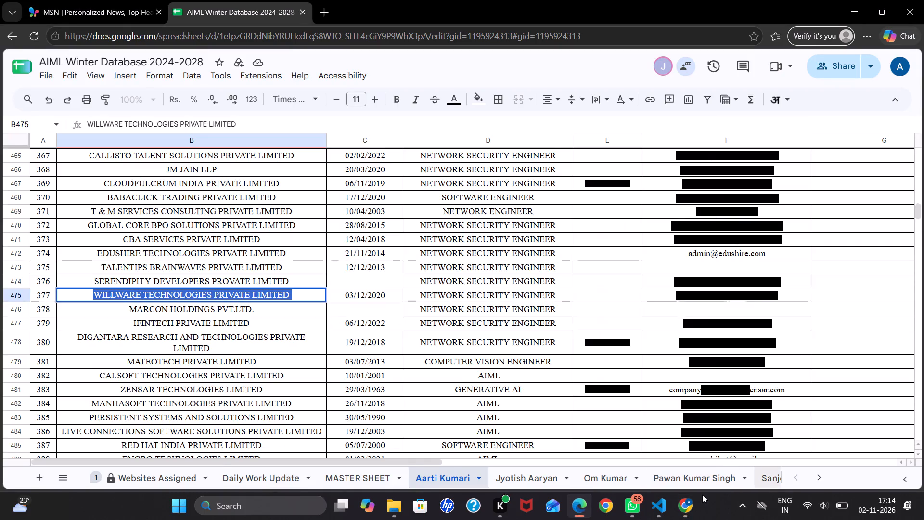
pyautogui.click(683, 504)
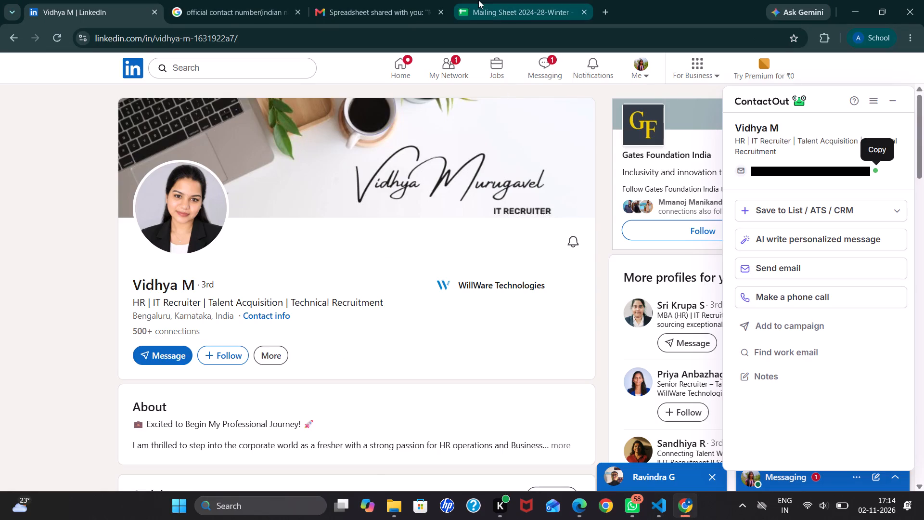
pyautogui.click(478, 0)
pyautogui.hotkey('ctrl', 'v')
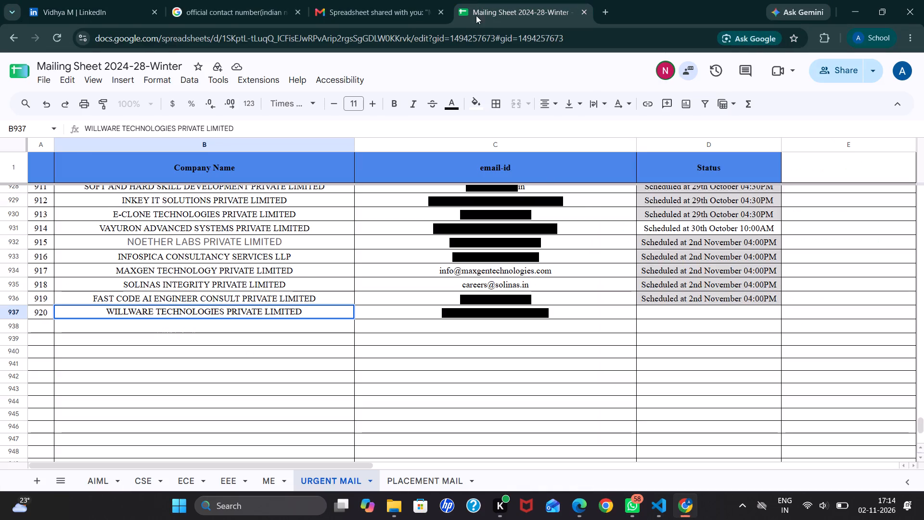
pyautogui.click(544, 367)
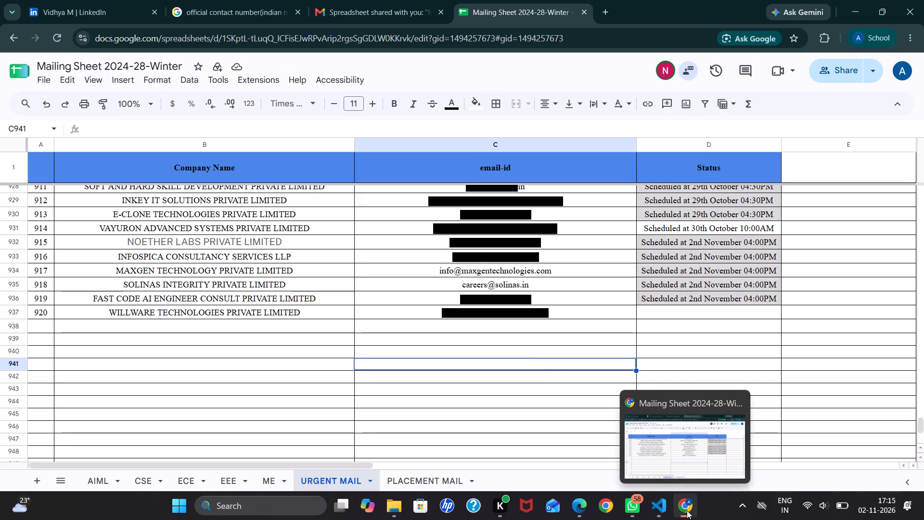
# Go back to the Google search results for SERENDIPITY DEVELOPERS PROVATE LIMITED's official contact number and mail ID.
pyautogui.click(578, 500)
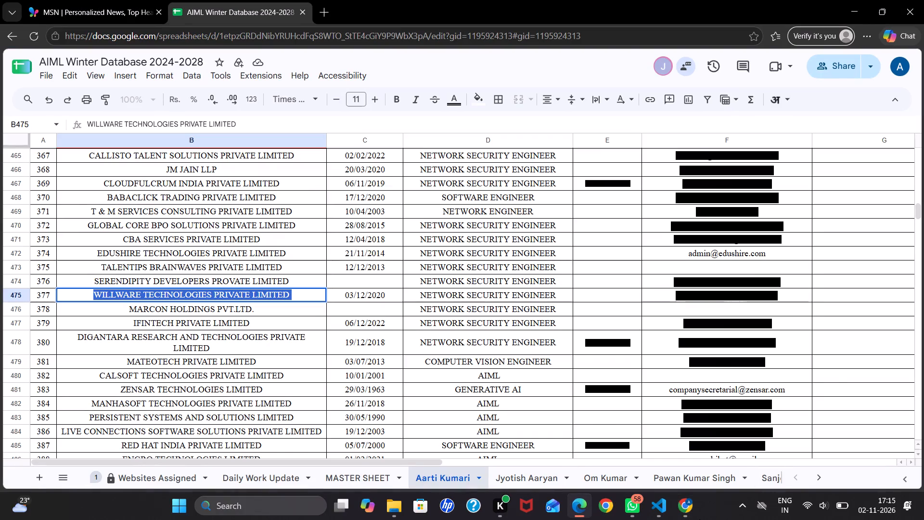
pyautogui.click(687, 503)
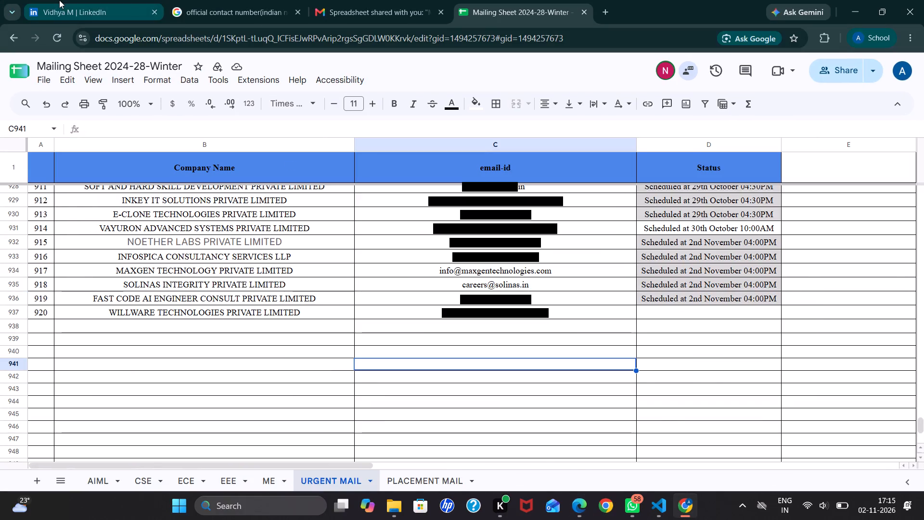
pyautogui.click(59, 0)
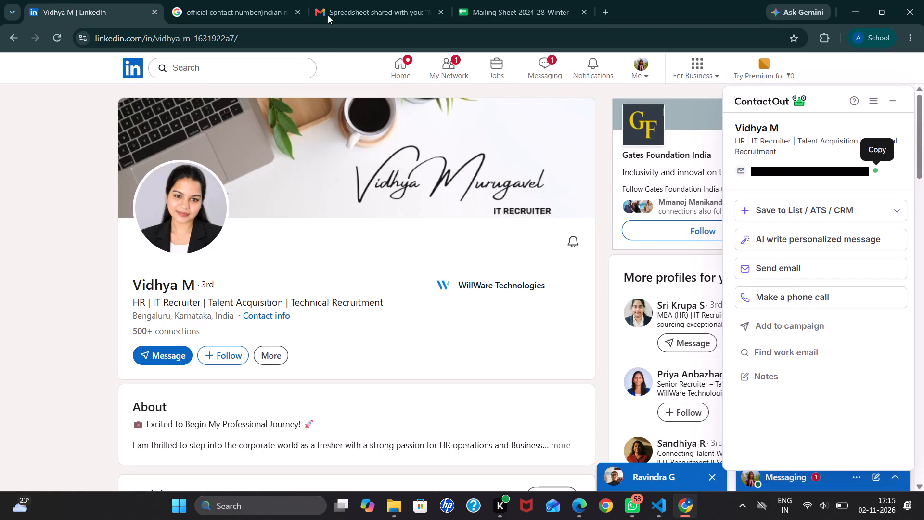
pyautogui.click(250, 2)
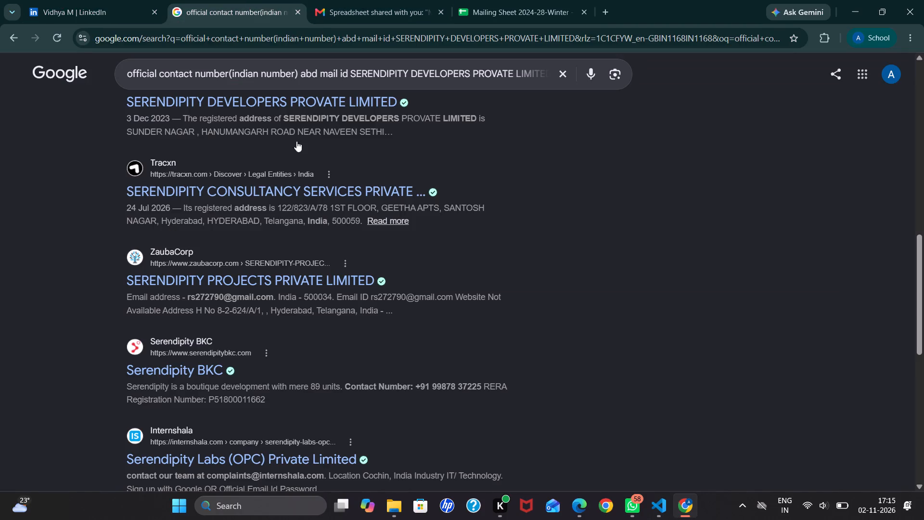
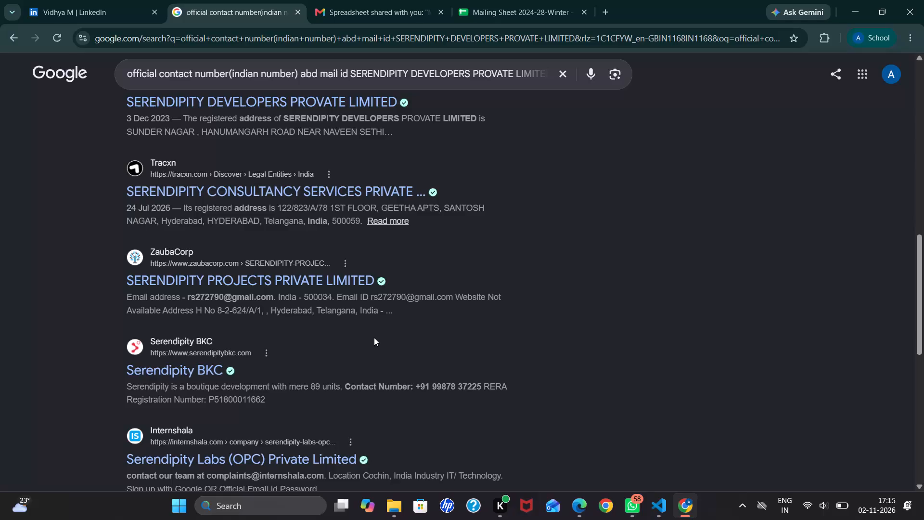
# Examine the Google results for SERENDIPITY DEVELOPERS PROVATE LIMITED for an official contact number and mail ID.
pyautogui.scroll(-1, 548, 385)
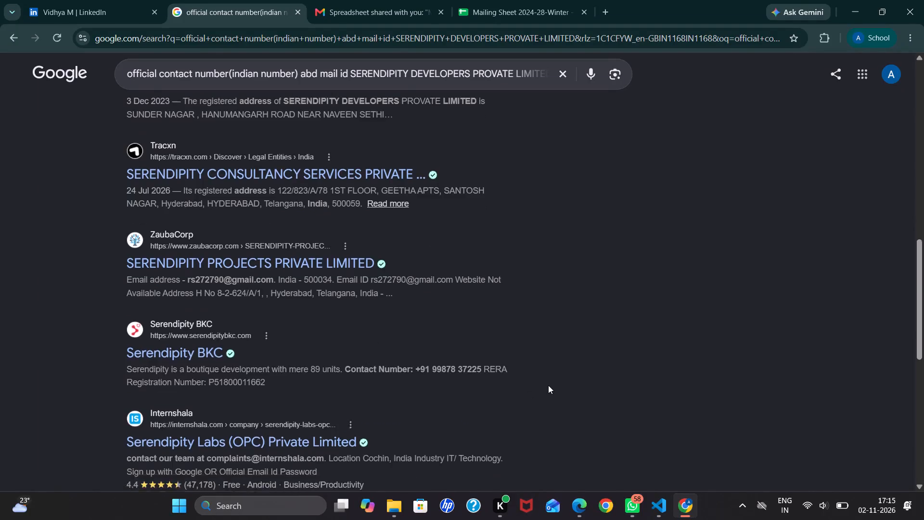
pyautogui.scroll(-3, 548, 385)
pyautogui.scroll(6, 548, 385)
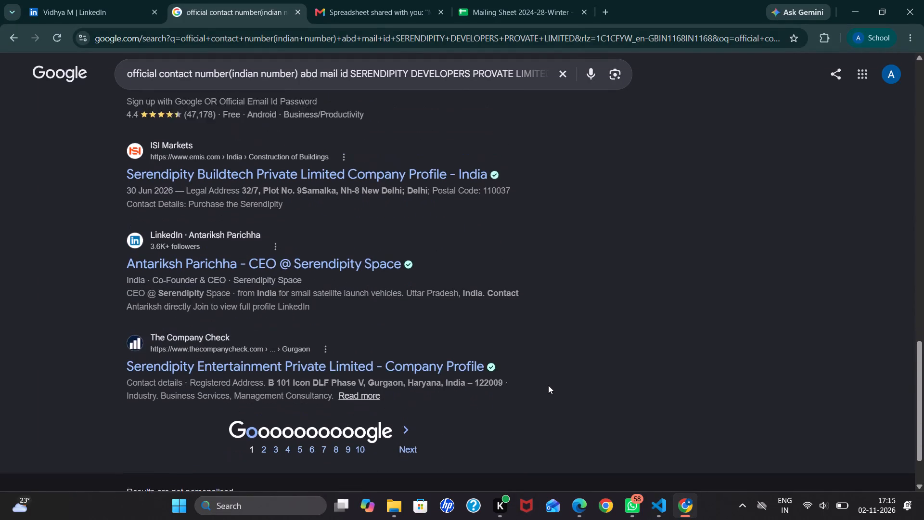
pyautogui.scroll(14, 548, 385)
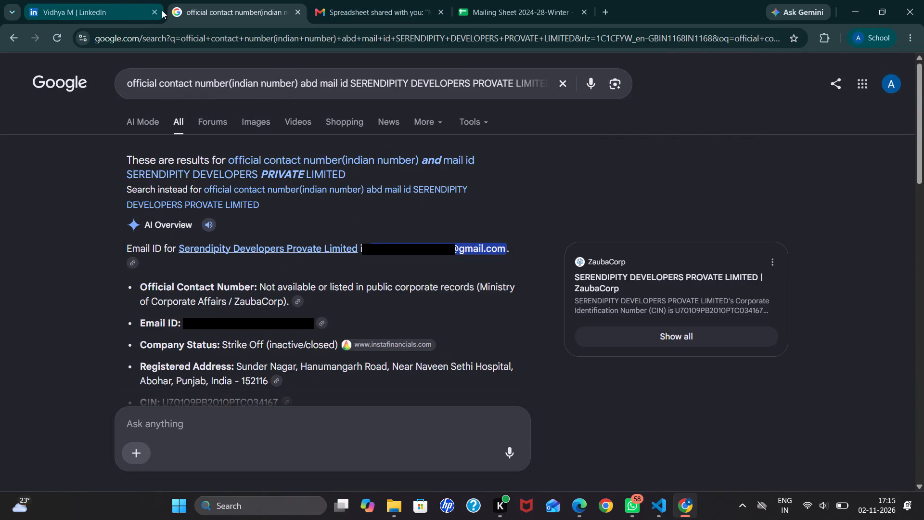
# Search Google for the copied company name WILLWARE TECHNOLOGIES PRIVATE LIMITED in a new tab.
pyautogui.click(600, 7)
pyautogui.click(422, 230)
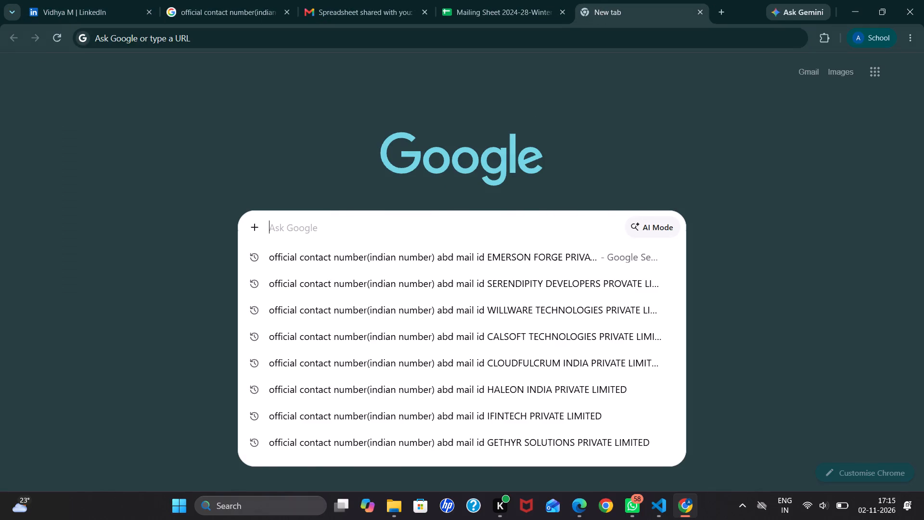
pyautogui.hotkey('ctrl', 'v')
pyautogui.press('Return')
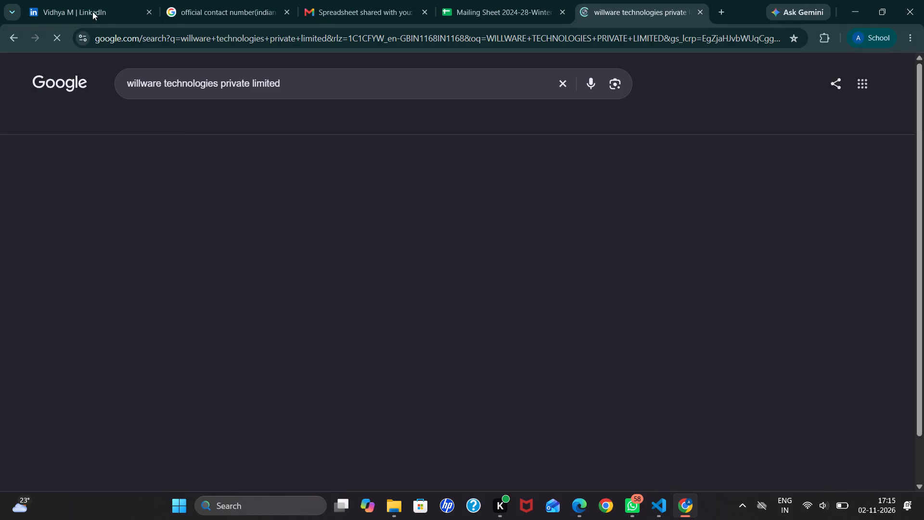
pyautogui.click(68, 7)
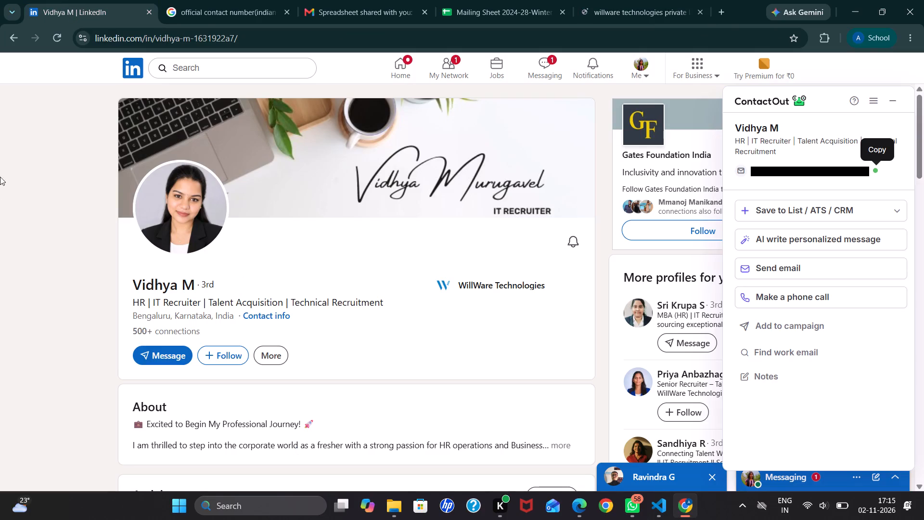
pyautogui.hscroll(19, 0, 152)
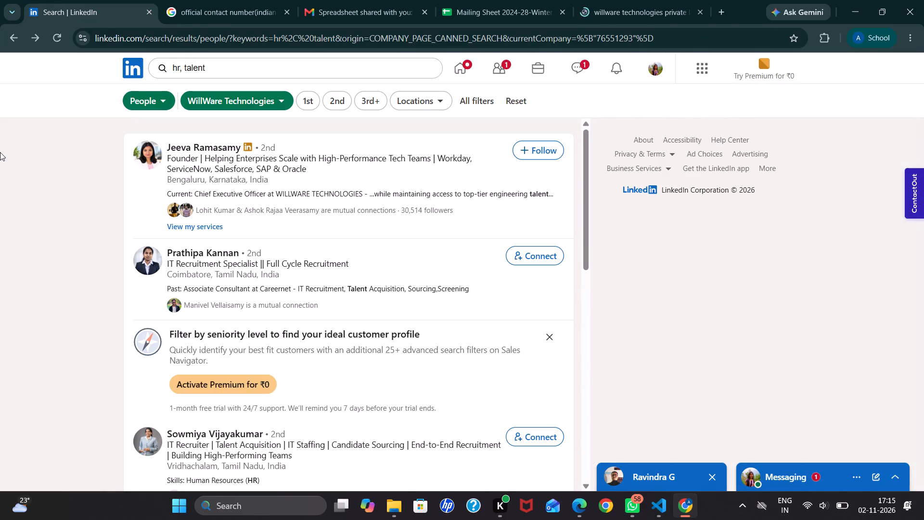
pyautogui.scroll(-4, 294, 306)
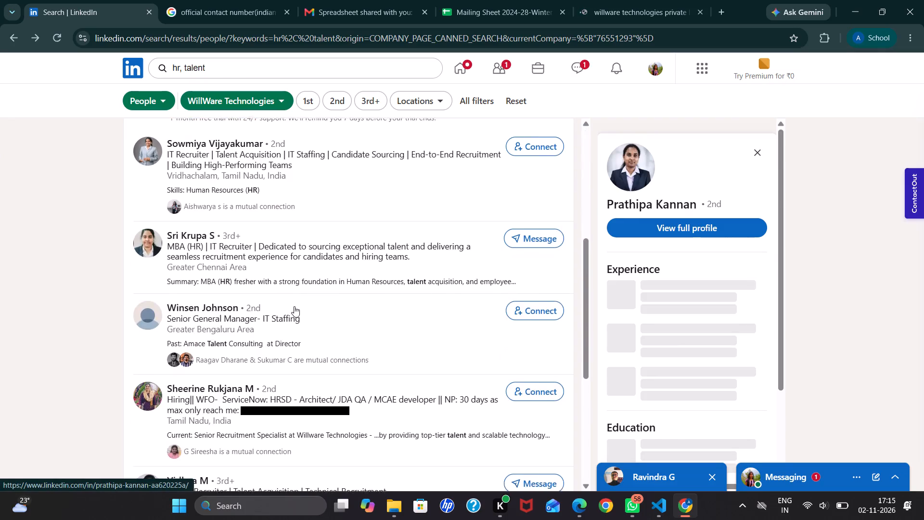
pyautogui.scroll(-3, 294, 306)
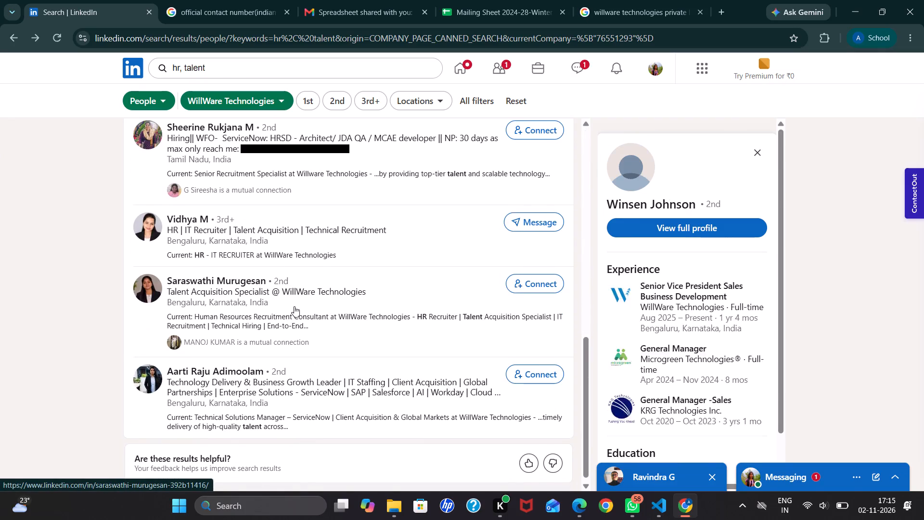
pyautogui.scroll(-1, 294, 306)
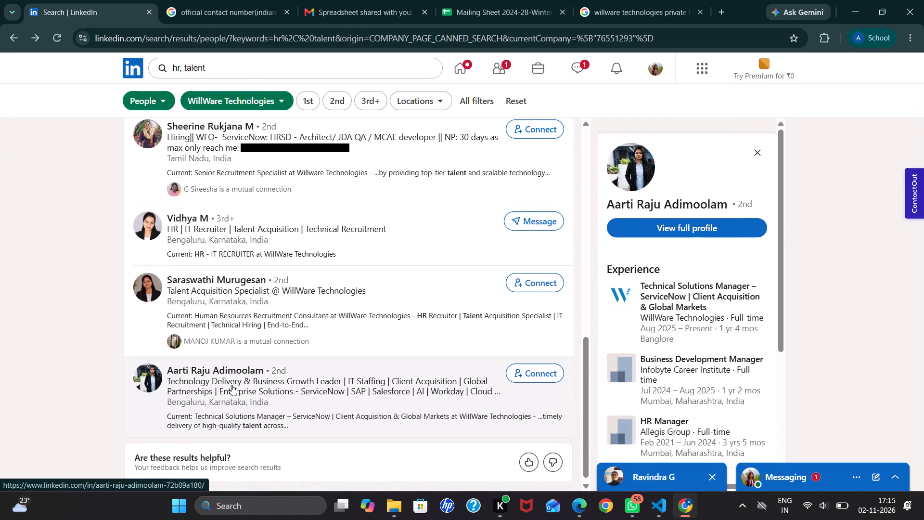
pyautogui.click(241, 292)
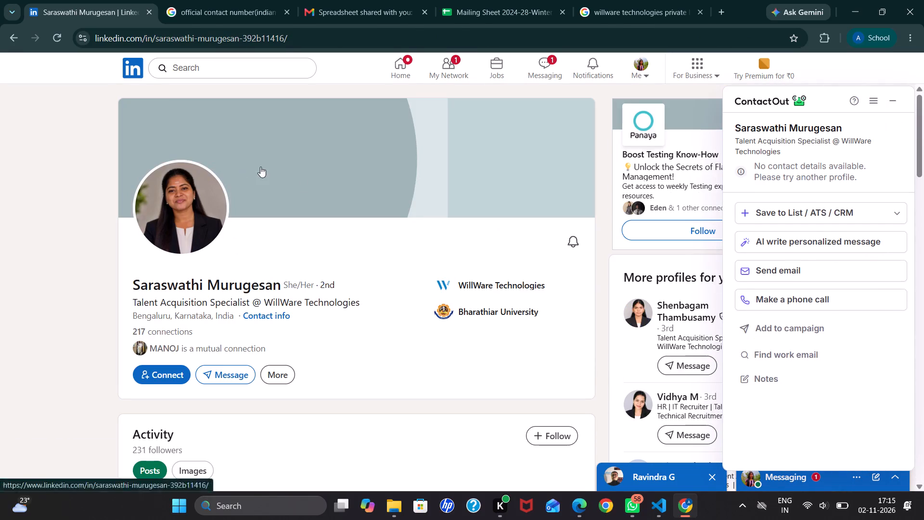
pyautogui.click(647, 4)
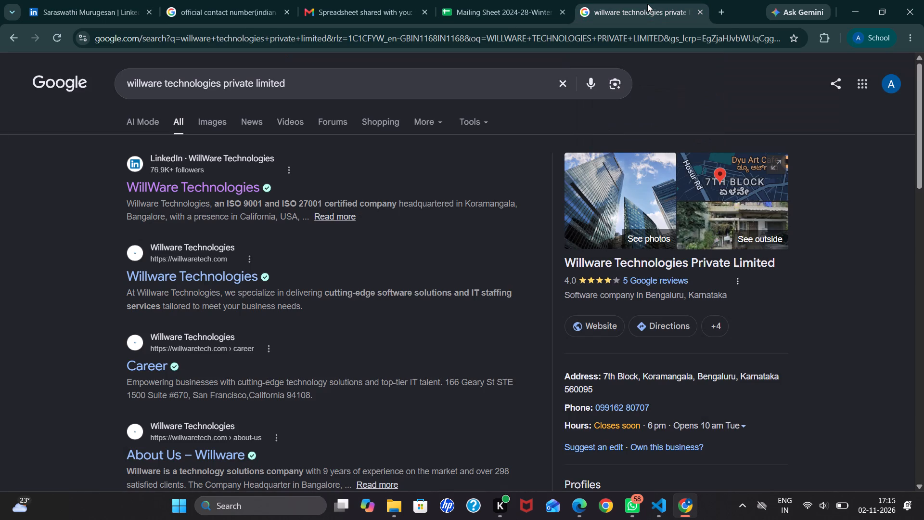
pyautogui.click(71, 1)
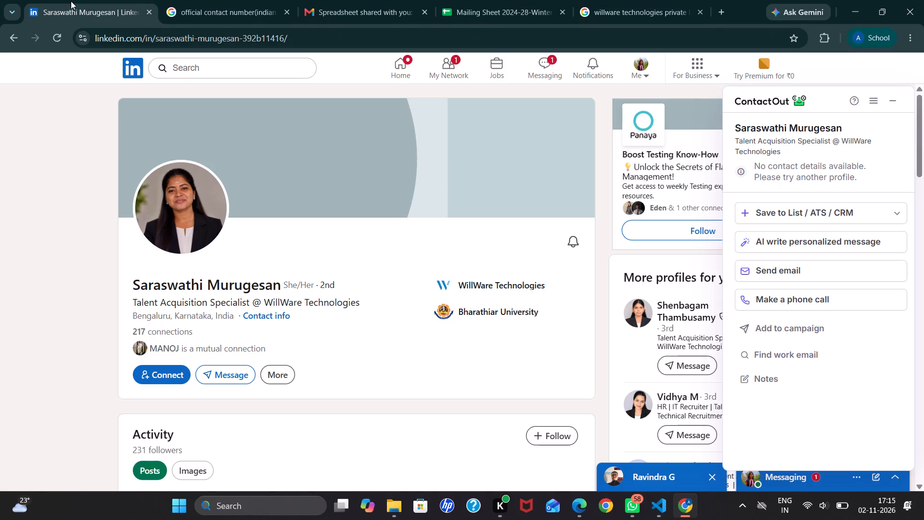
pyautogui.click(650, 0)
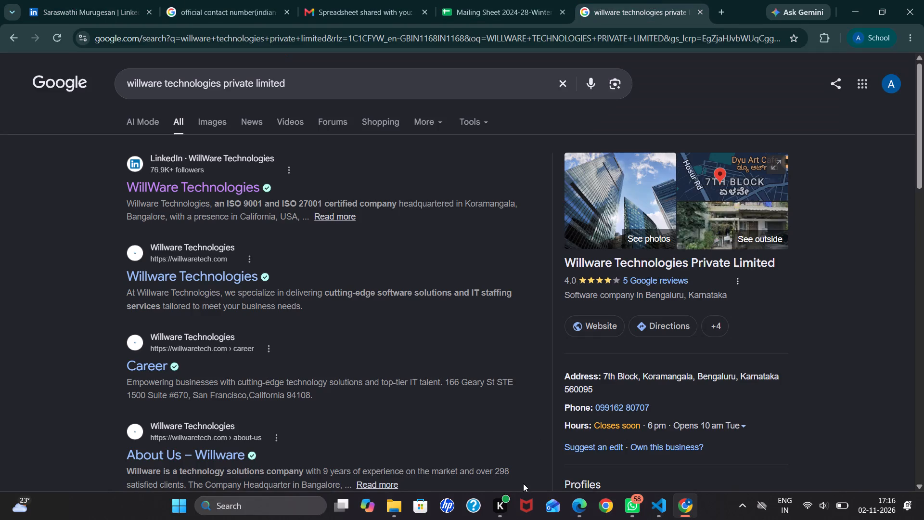
# Copy SERENDIPITY DEVELOPERS PROVATE LIMITED from the earlier contact query and search Google for that name alone in a new tab.
pyautogui.click(209, 0)
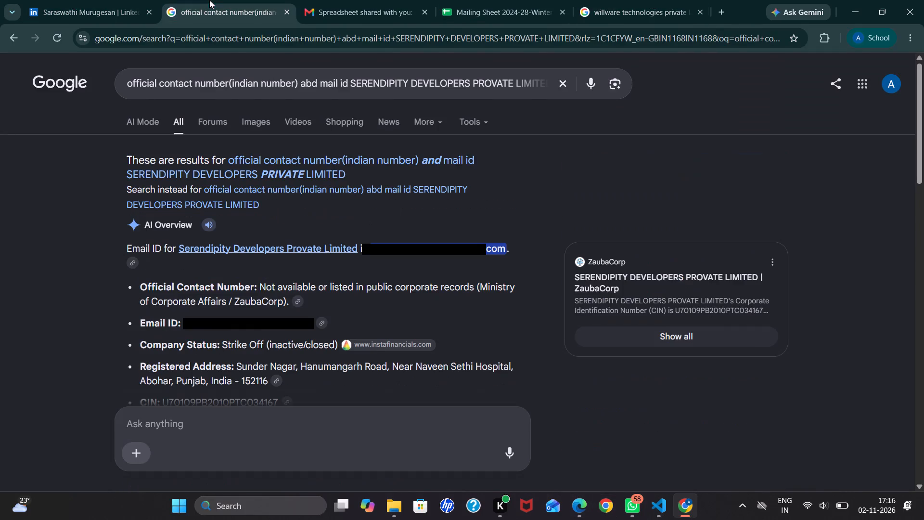
pyautogui.moveTo(352, 82); pyautogui.dragTo(868, 63)
pyautogui.hotkey('ctrl', 'c')
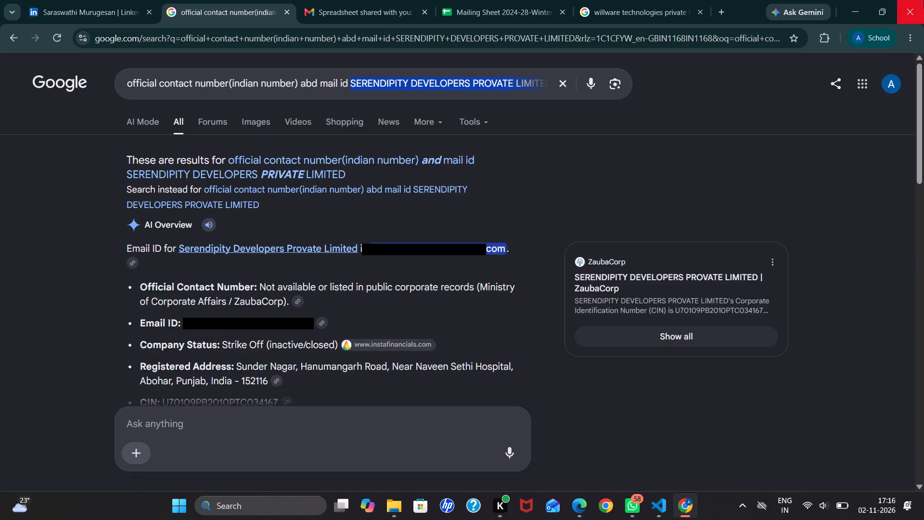
pyautogui.click(718, 12)
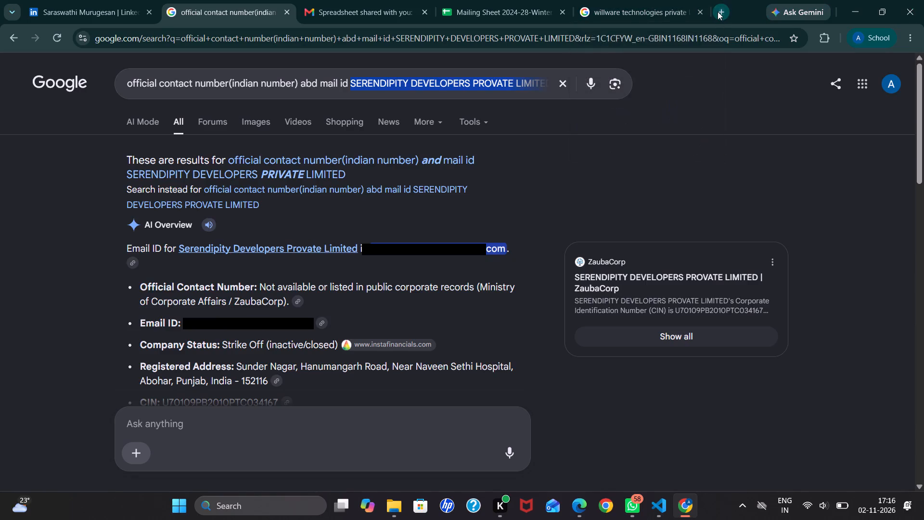
pyautogui.click(462, 231)
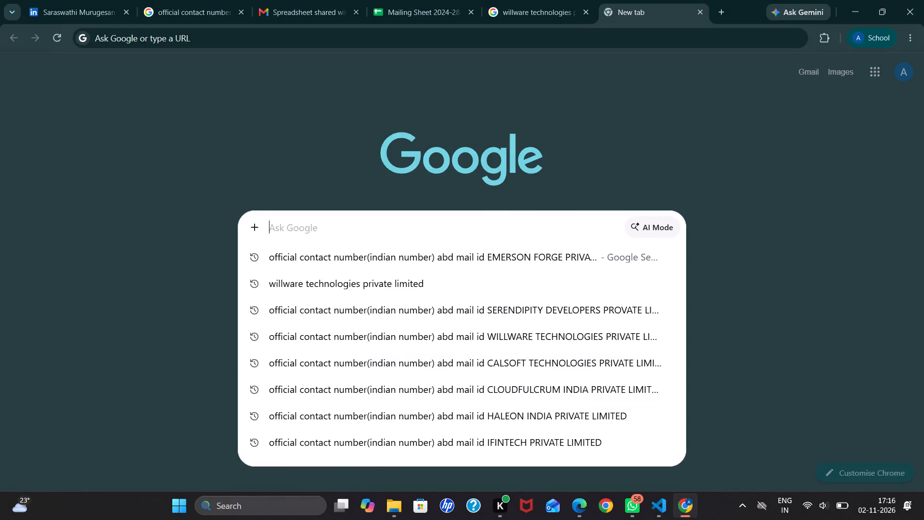
pyautogui.hotkey('ctrl', 'v')
pyautogui.press('Return')
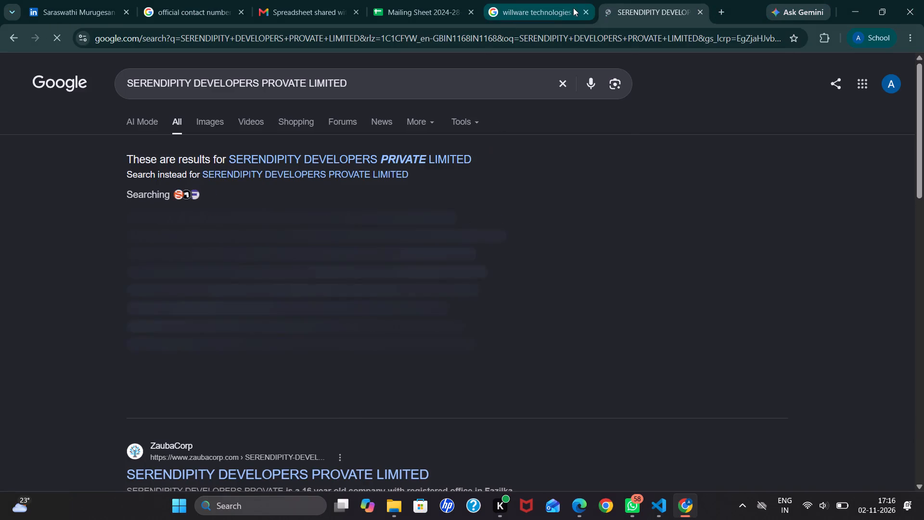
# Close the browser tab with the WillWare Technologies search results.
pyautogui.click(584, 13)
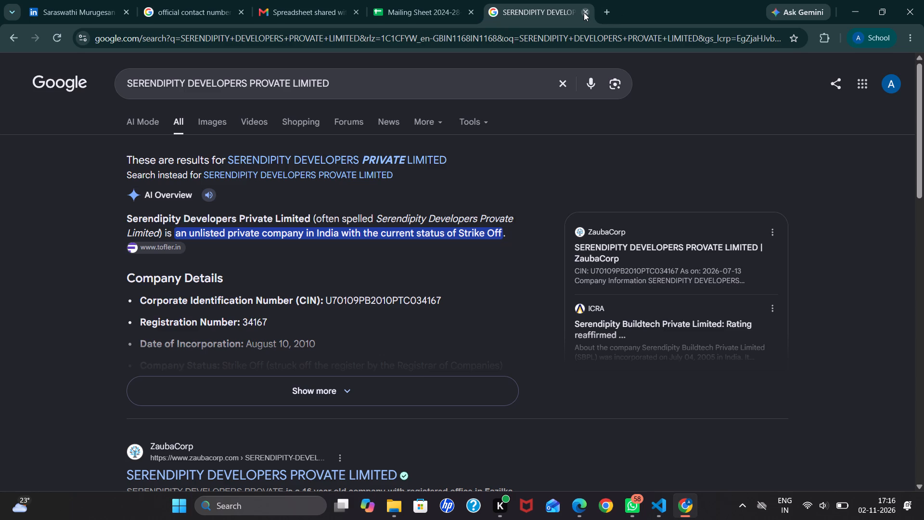
# Look through the SERENDIPITY DEVELOPERS PROVATE LIMITED search results for a LinkedIn company page.
pyautogui.scroll(-3, 510, 332)
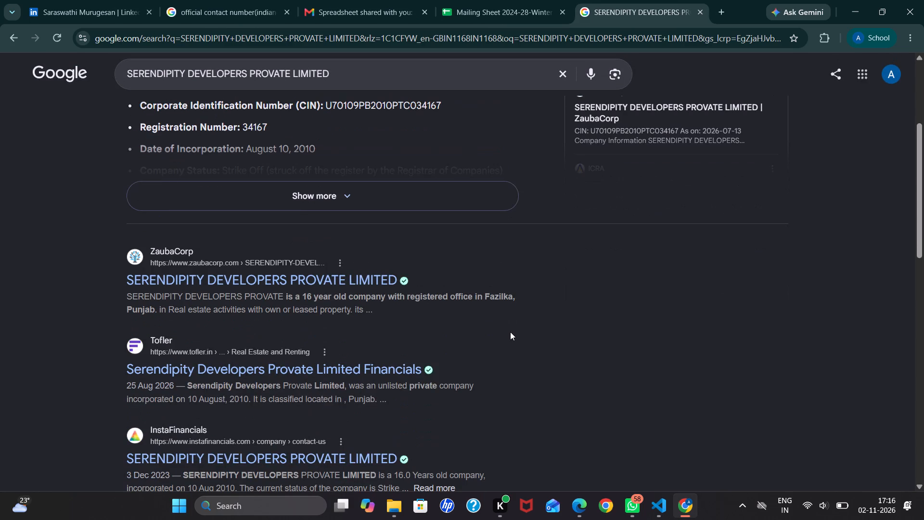
pyautogui.scroll(-2, 510, 332)
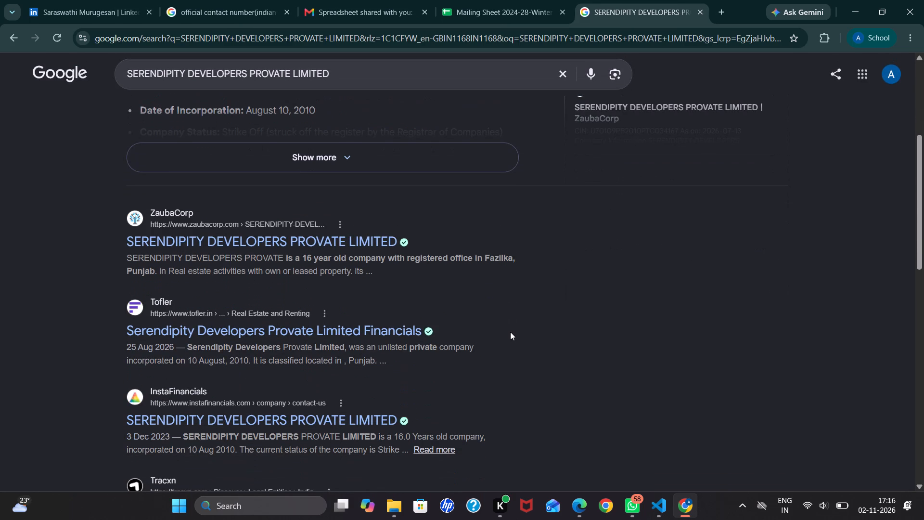
pyautogui.scroll(-4, 397, 400)
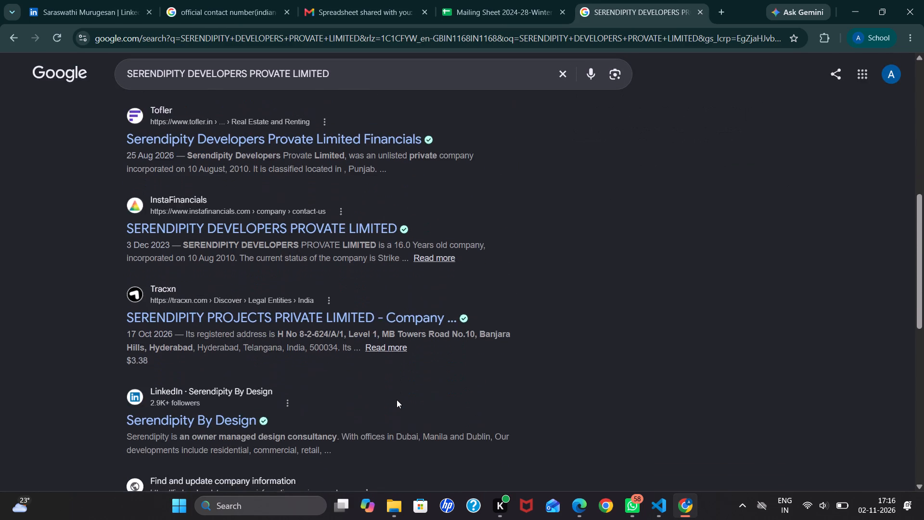
pyautogui.scroll(-1, 397, 400)
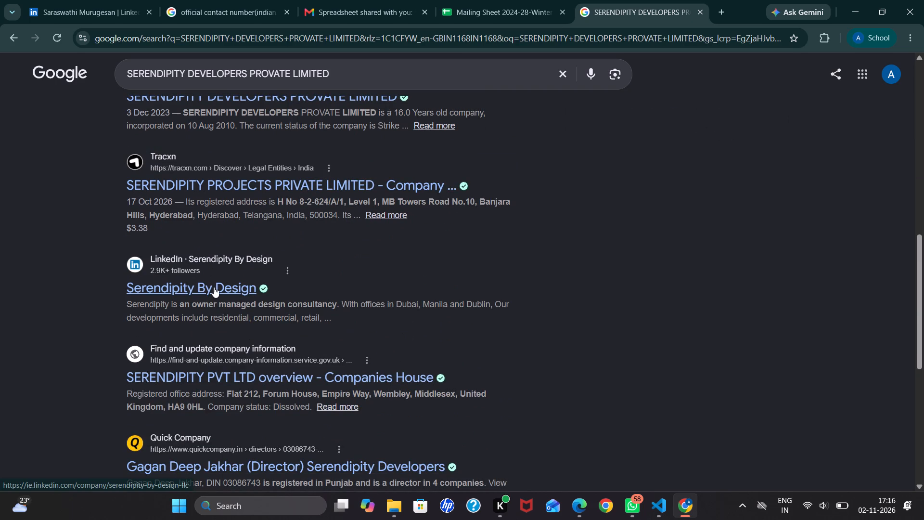
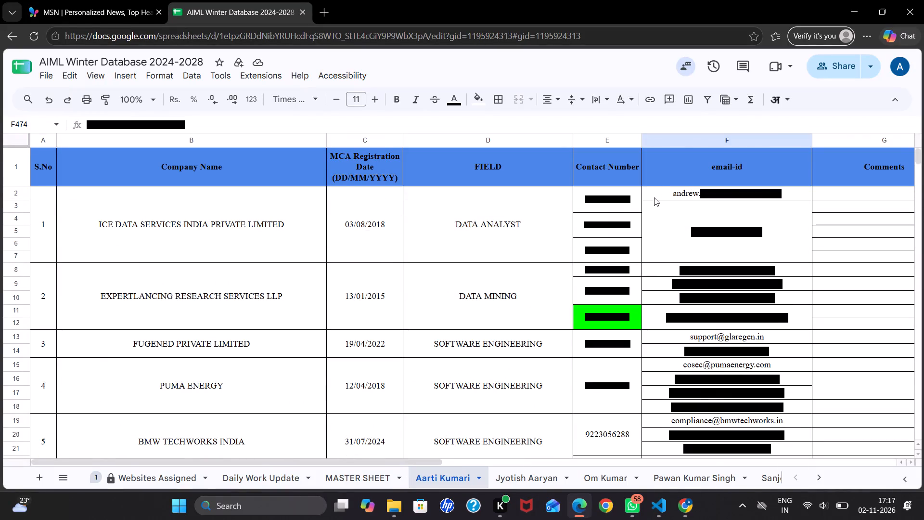
pyautogui.moveTo(654, 195); pyautogui.dragTo(706, 519)
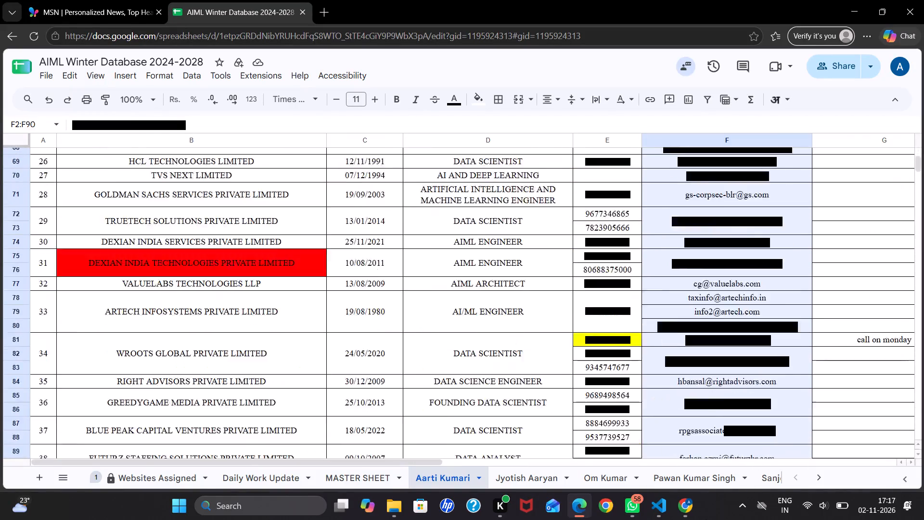
pyautogui.moveTo(706, 519); pyautogui.dragTo(700, 501)
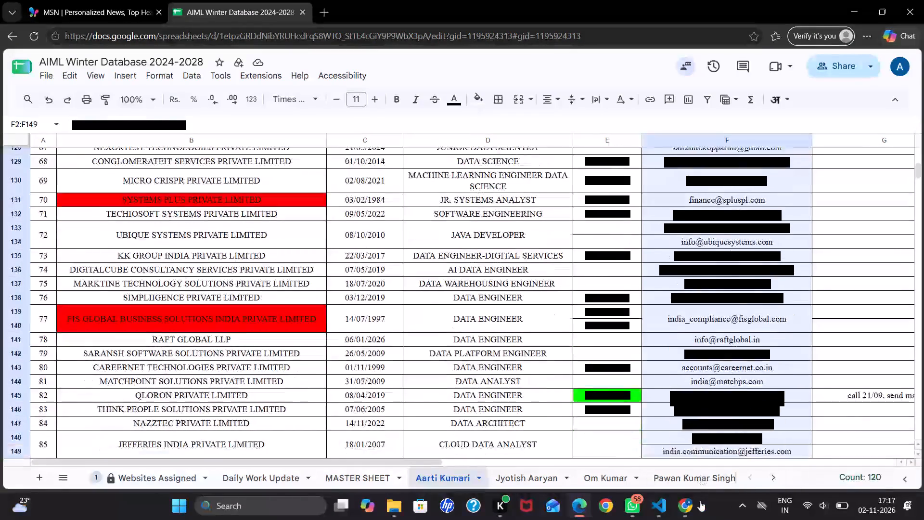
pyautogui.moveTo(700, 501); pyautogui.dragTo(706, 429)
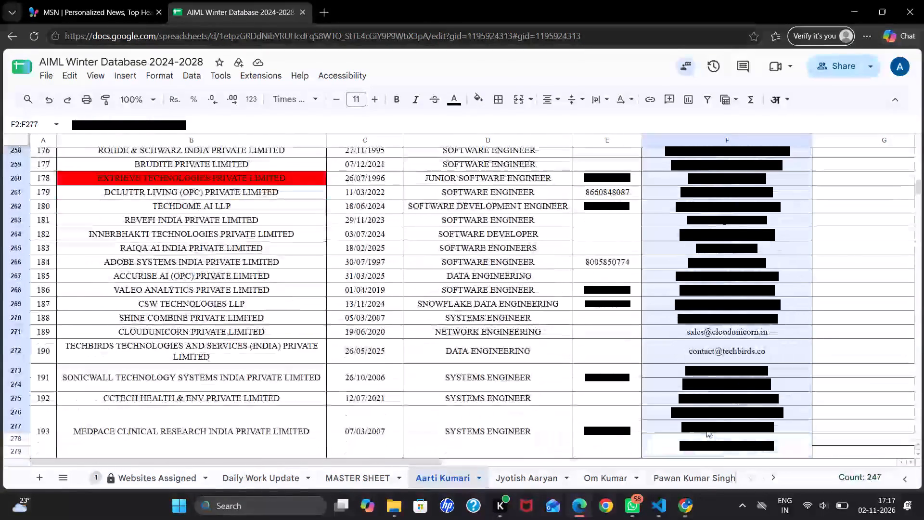
pyautogui.moveTo(706, 429); pyautogui.dragTo(721, 400)
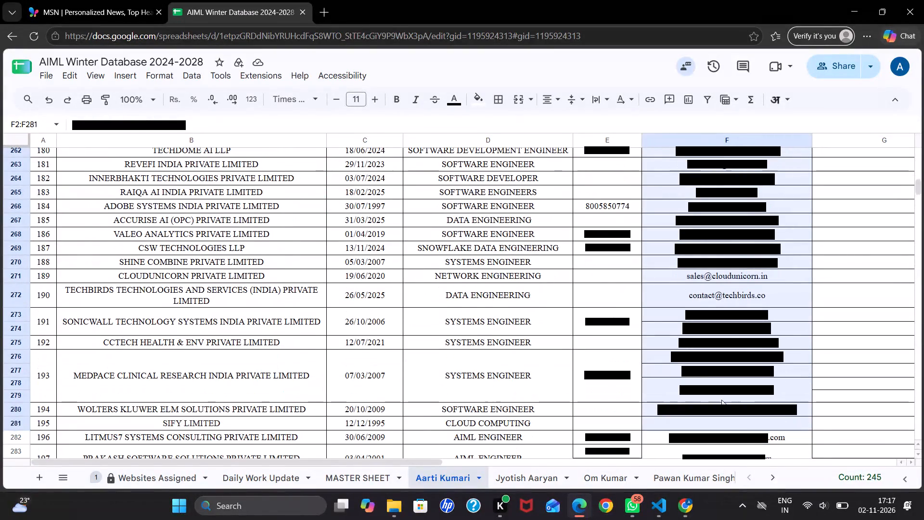
pyautogui.moveTo(721, 400); pyautogui.dragTo(735, 435)
pyautogui.scroll(-3, 735, 435)
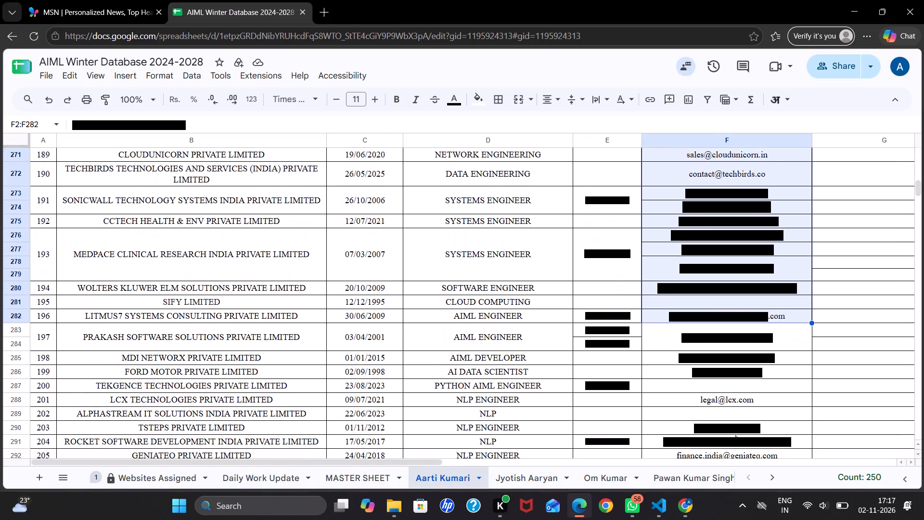
pyautogui.scroll(-1, 735, 435)
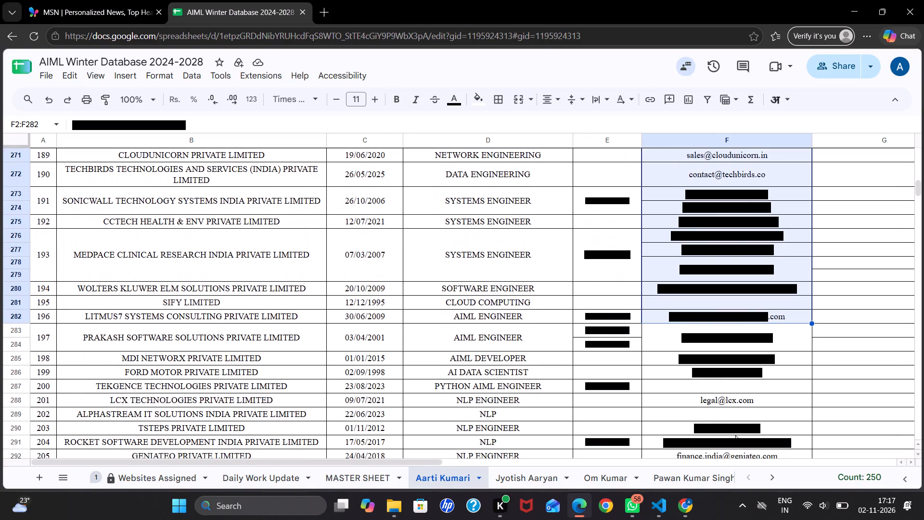
# Switch to Mailing Sheet 2024-28-Winter in Chrome and locate the last filled company row of its AIML sheet.
pyautogui.click(680, 507)
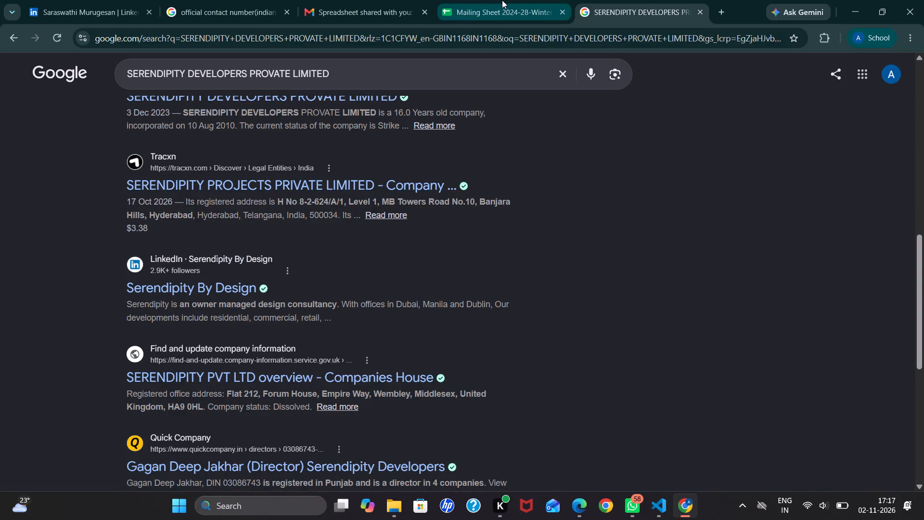
pyautogui.click(502, 0)
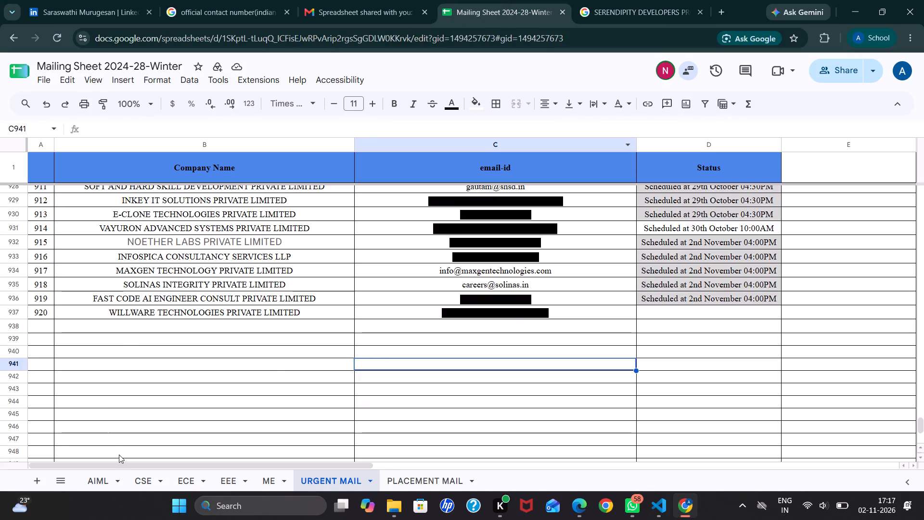
pyautogui.click(97, 478)
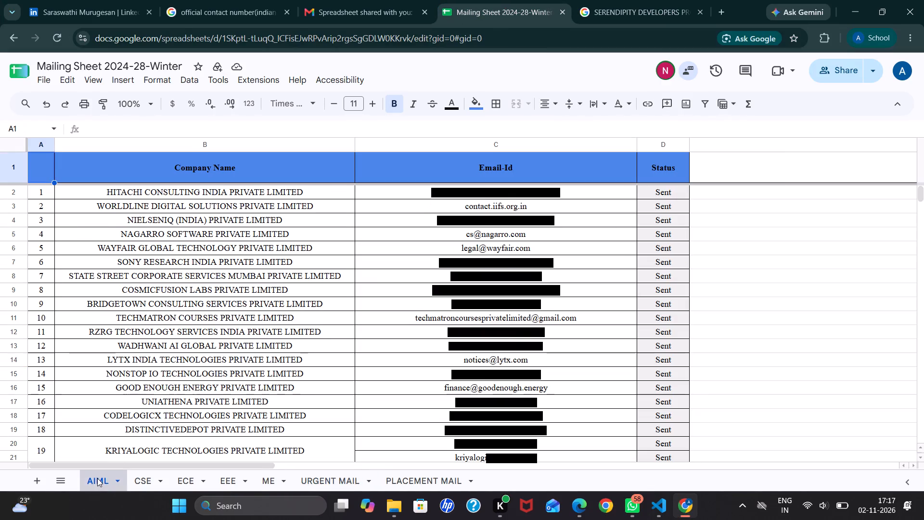
pyautogui.scroll(-14, 513, 276)
pyautogui.scroll(-8, 513, 276)
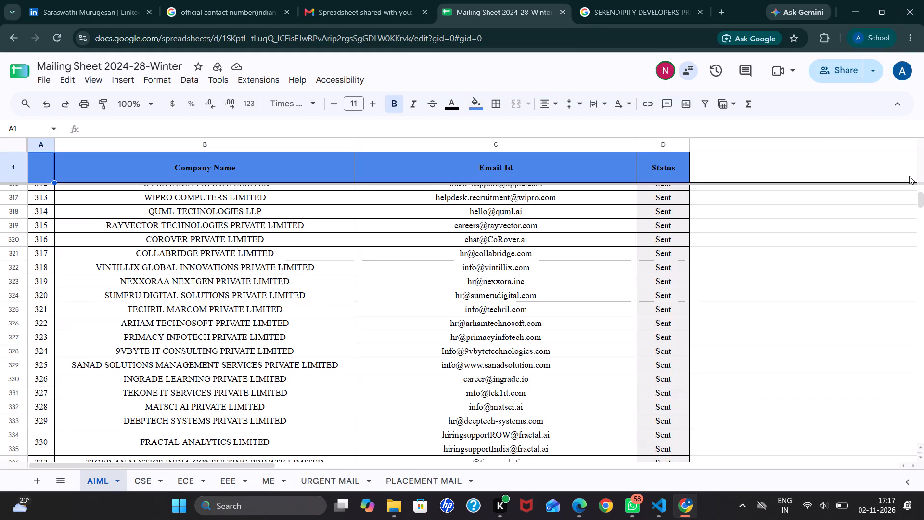
pyautogui.moveTo(918, 200); pyautogui.dragTo(923, 296)
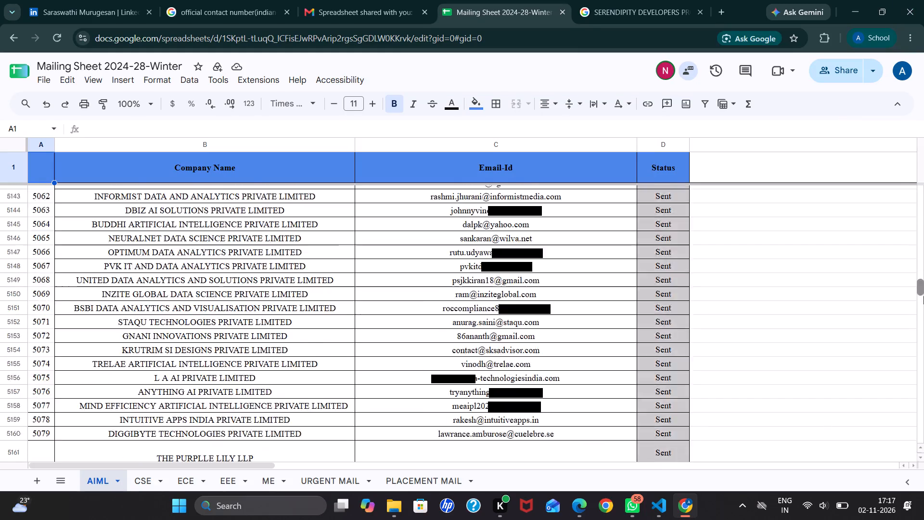
pyautogui.moveTo(923, 296); pyautogui.dragTo(911, 356)
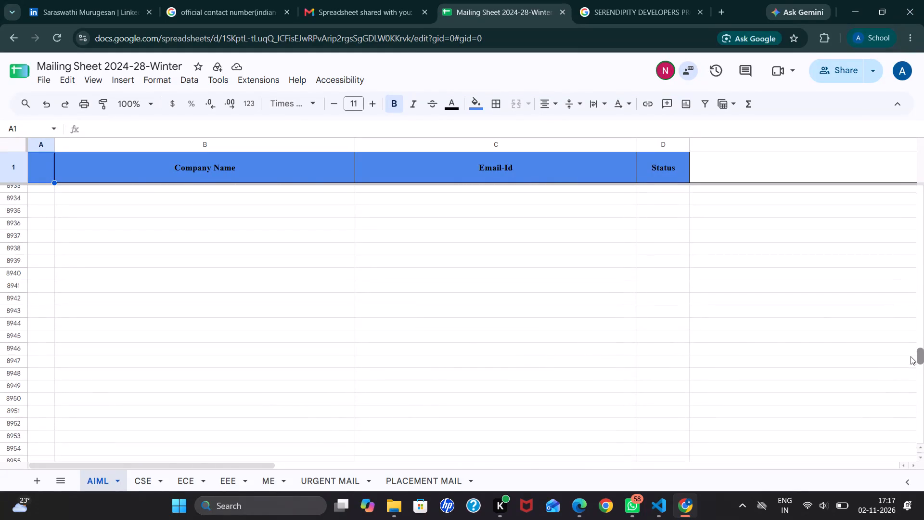
pyautogui.moveTo(911, 356); pyautogui.dragTo(909, 341)
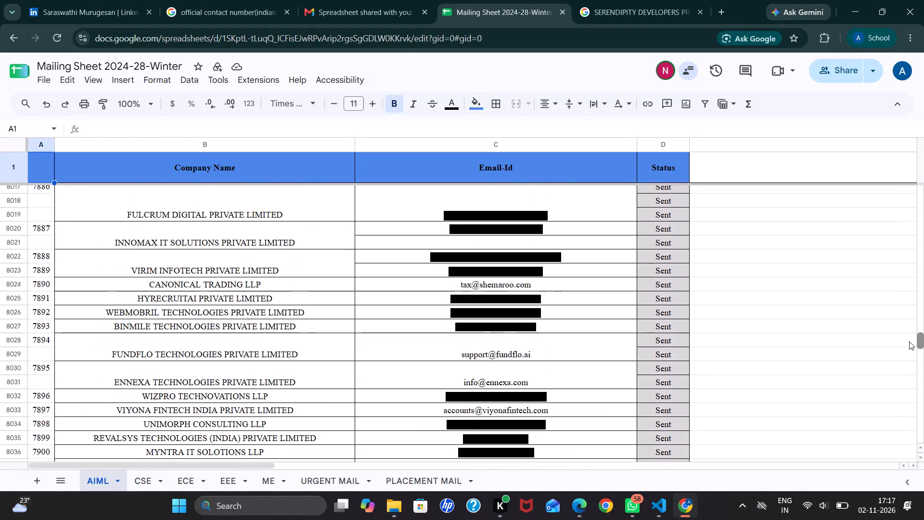
pyautogui.moveTo(909, 341); pyautogui.dragTo(911, 352)
pyautogui.scroll(10, 734, 205)
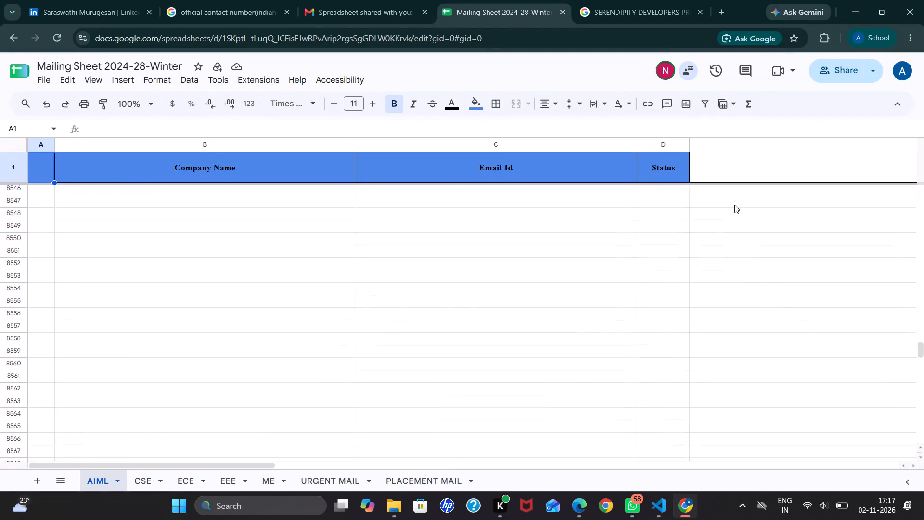
pyautogui.scroll(4, 734, 205)
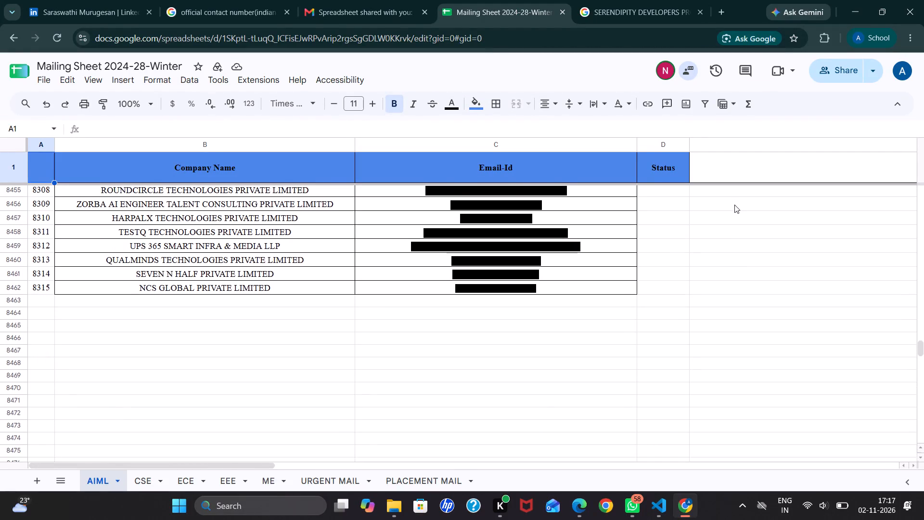
pyautogui.click(585, 502)
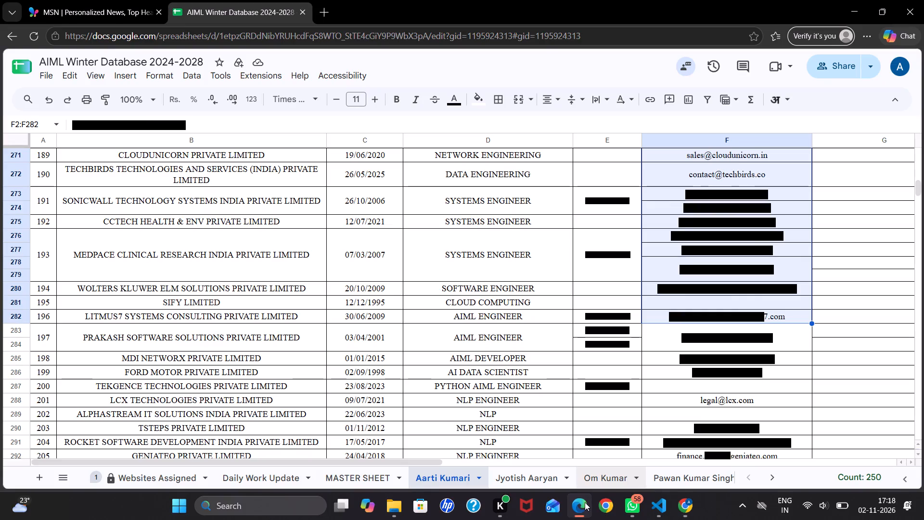
pyautogui.click(680, 501)
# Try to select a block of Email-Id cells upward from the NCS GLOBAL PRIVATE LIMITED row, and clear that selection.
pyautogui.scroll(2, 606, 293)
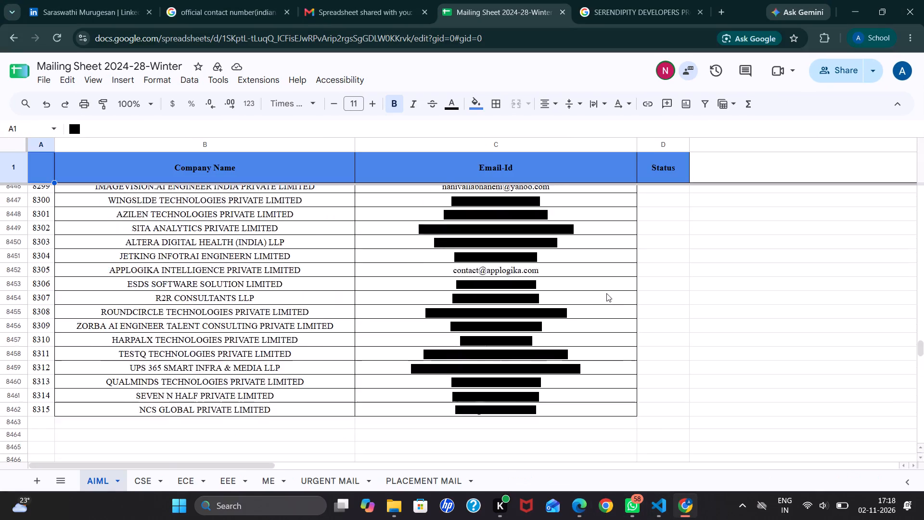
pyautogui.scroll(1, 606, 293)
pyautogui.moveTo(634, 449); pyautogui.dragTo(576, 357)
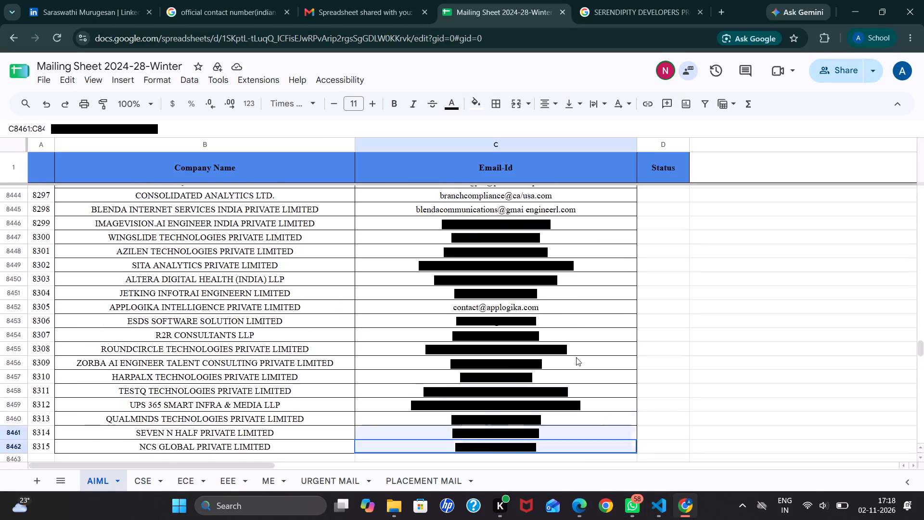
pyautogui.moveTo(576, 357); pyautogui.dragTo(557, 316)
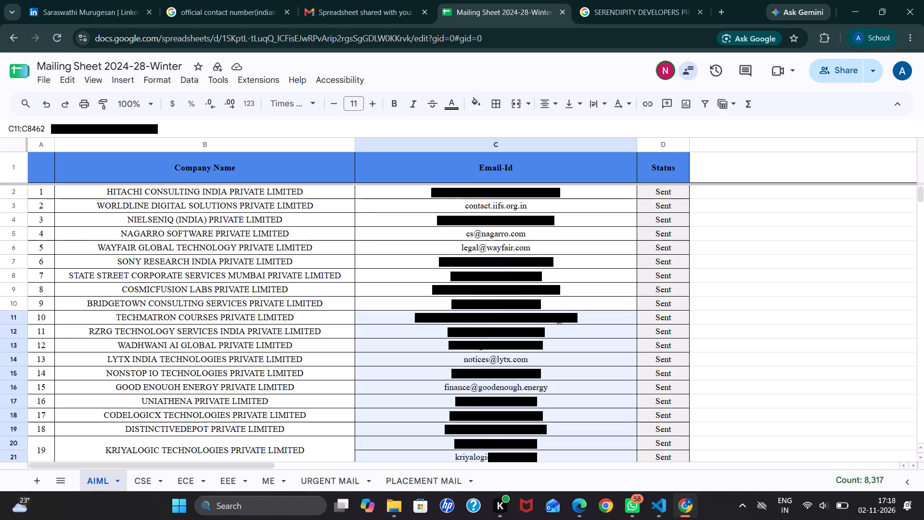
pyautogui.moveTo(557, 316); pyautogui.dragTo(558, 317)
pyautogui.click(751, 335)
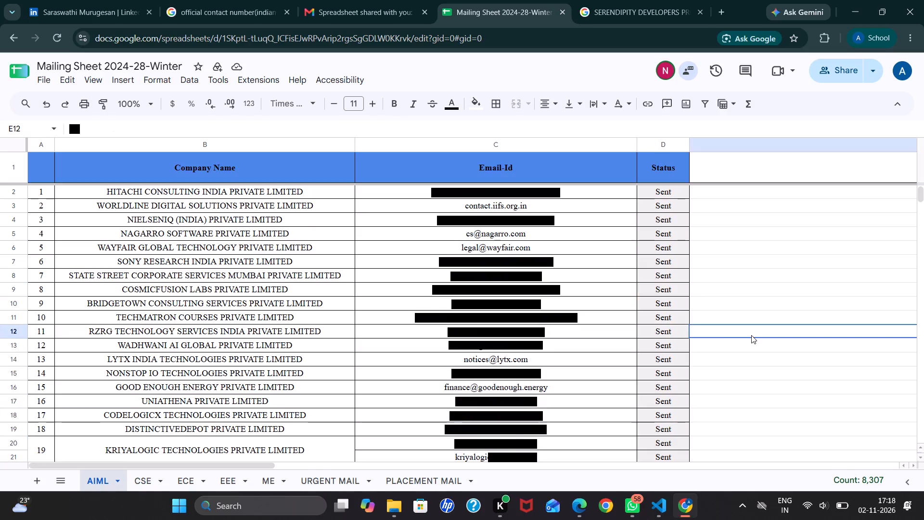
# Locate the last filled company row in the AIML sheet of Mailing Sheet 2024-28-Winter.
pyautogui.scroll(-13, 602, 324)
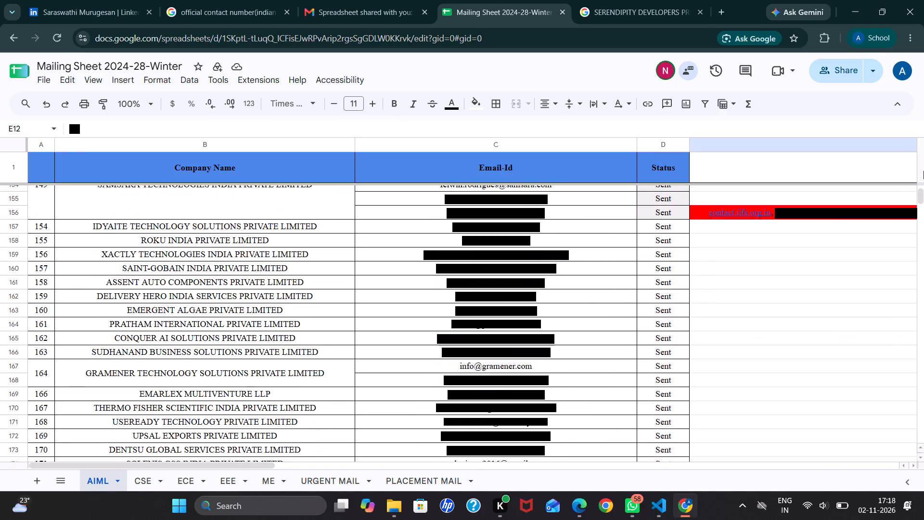
pyautogui.moveTo(923, 196); pyautogui.dragTo(923, 300)
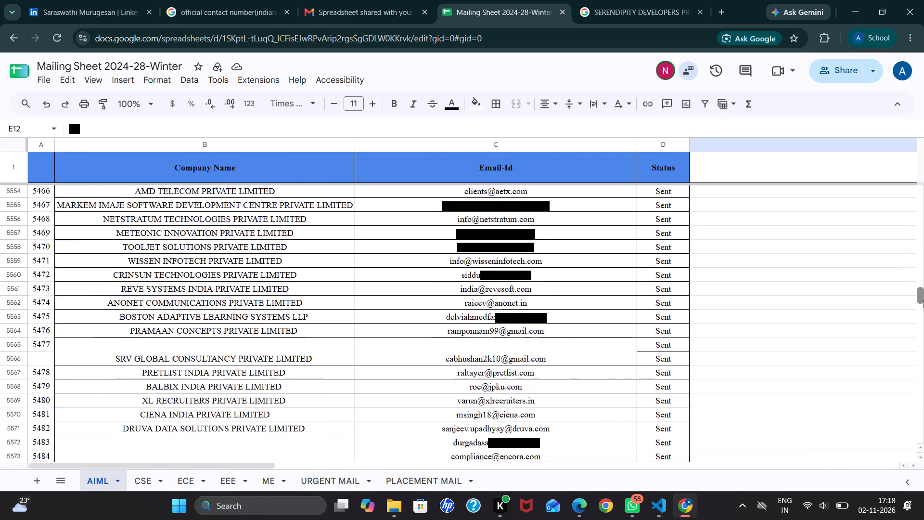
pyautogui.moveTo(923, 300); pyautogui.dragTo(923, 368)
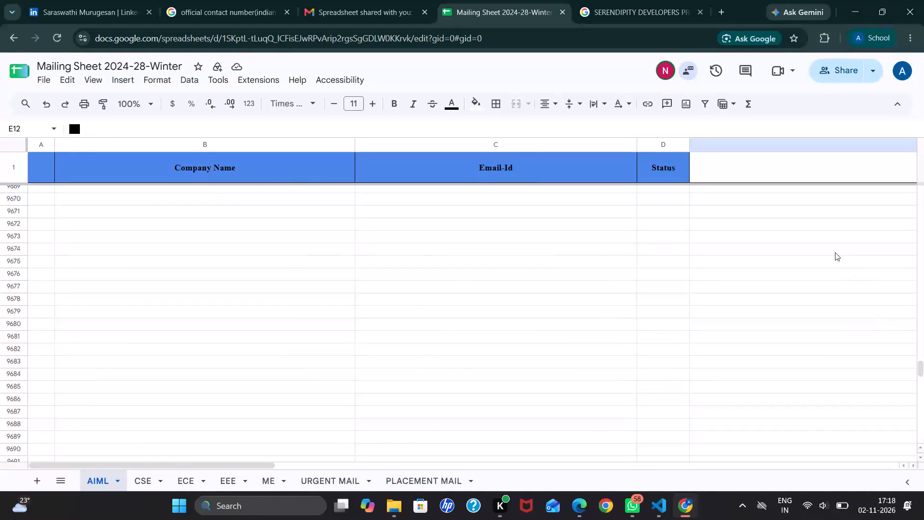
pyautogui.scroll(14, 835, 252)
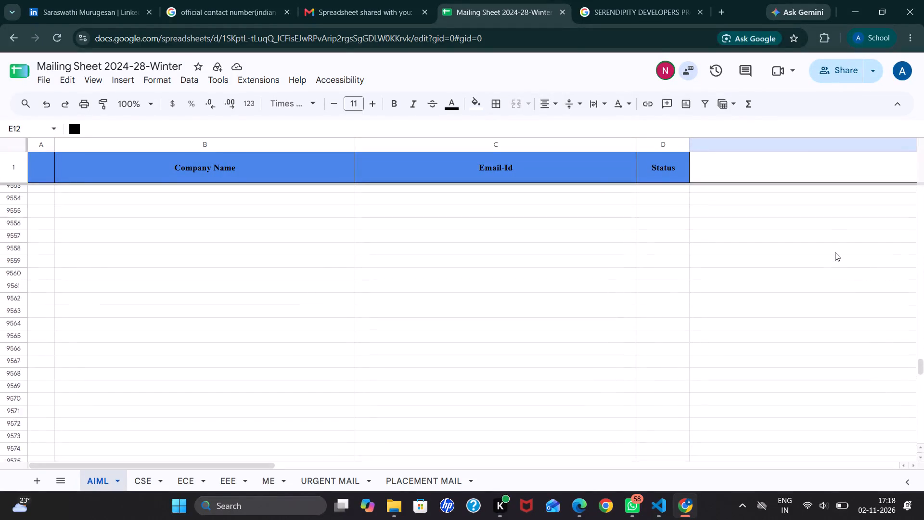
pyautogui.scroll(11, 835, 252)
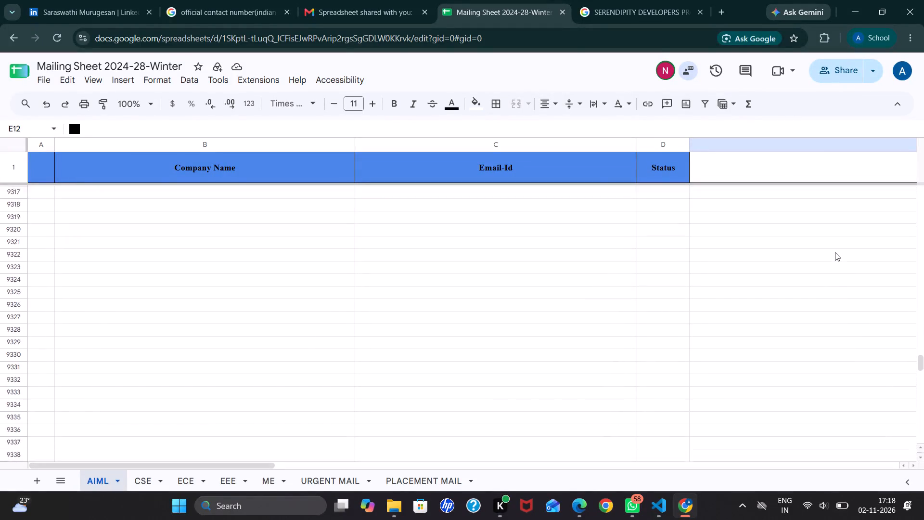
pyautogui.scroll(10, 835, 252)
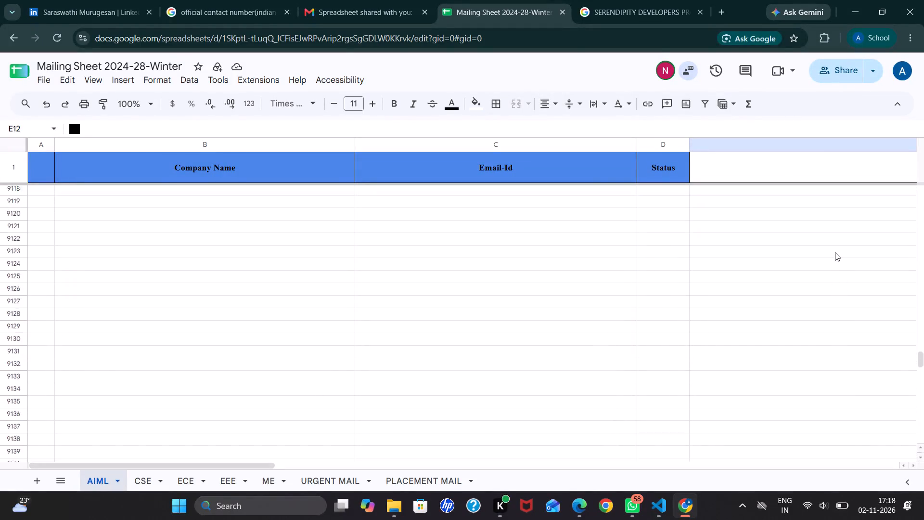
pyautogui.scroll(7, 835, 252)
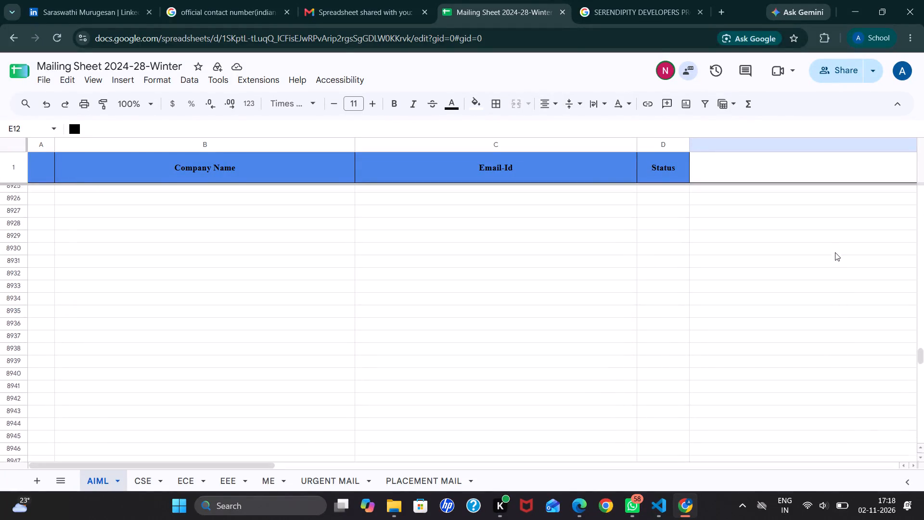
pyautogui.scroll(1, 835, 252)
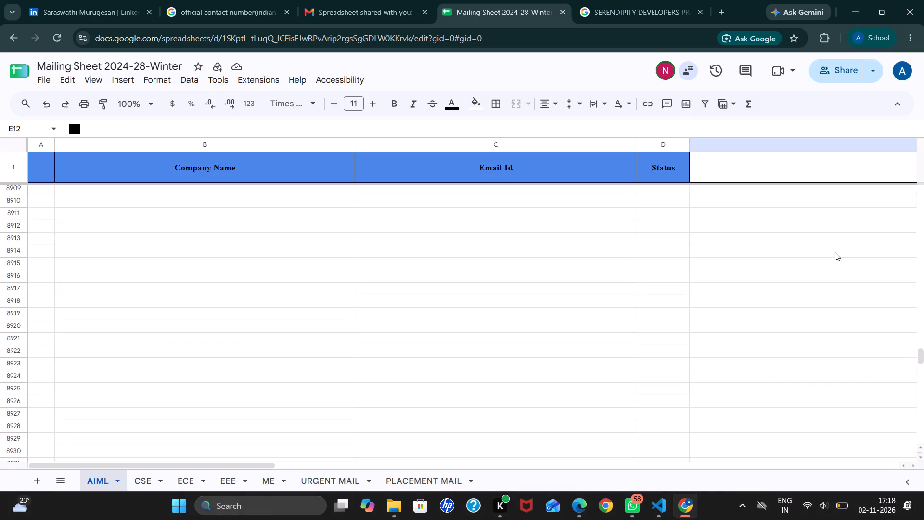
pyautogui.scroll(7, 835, 252)
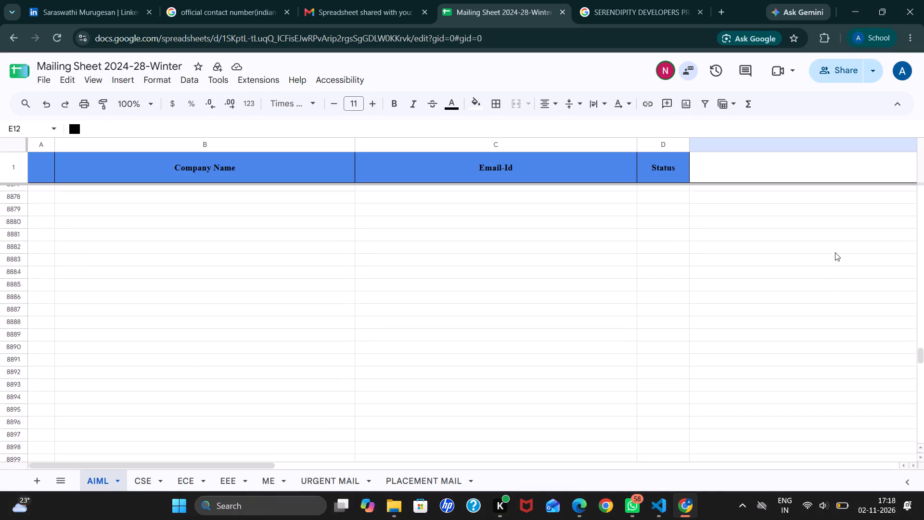
pyautogui.scroll(11, 835, 252)
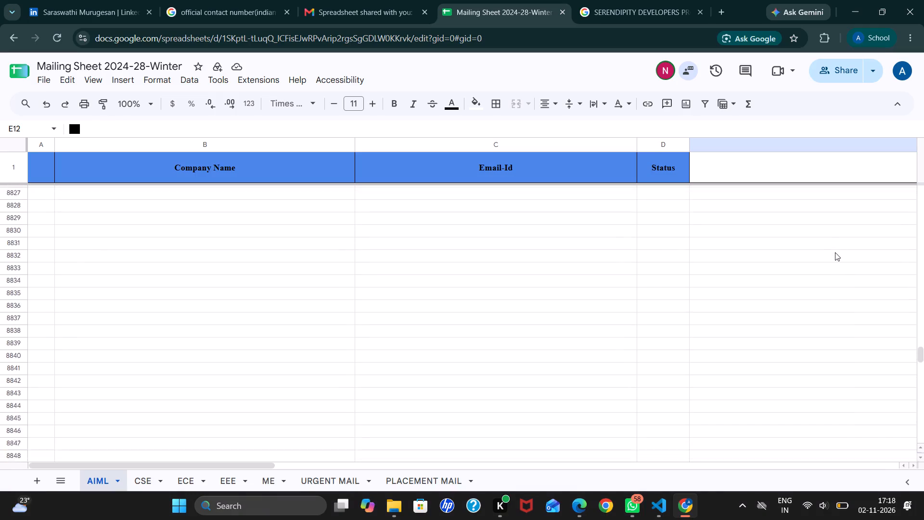
pyautogui.scroll(10, 835, 252)
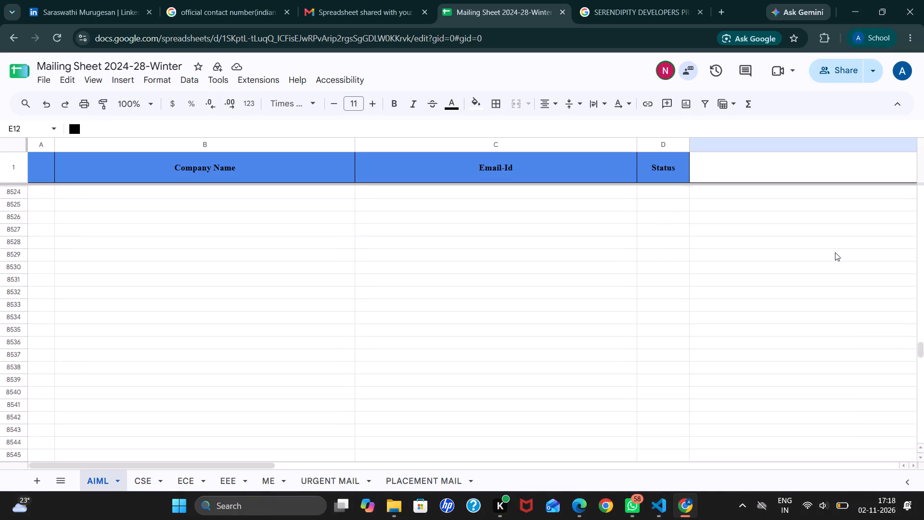
pyautogui.scroll(3, 835, 252)
pyautogui.scroll(-3, 835, 252)
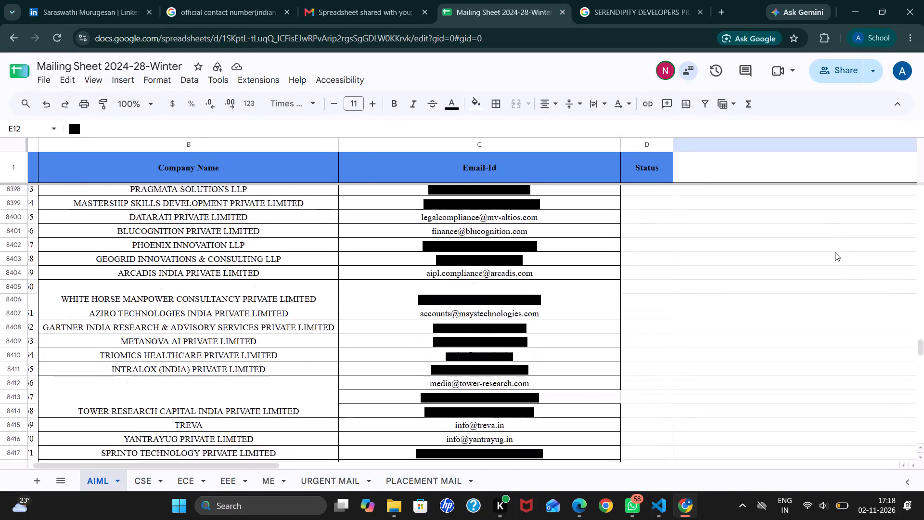
pyautogui.scroll(-1, 835, 252)
pyautogui.hscroll(3, 835, 252)
pyautogui.scroll(-4, 835, 252)
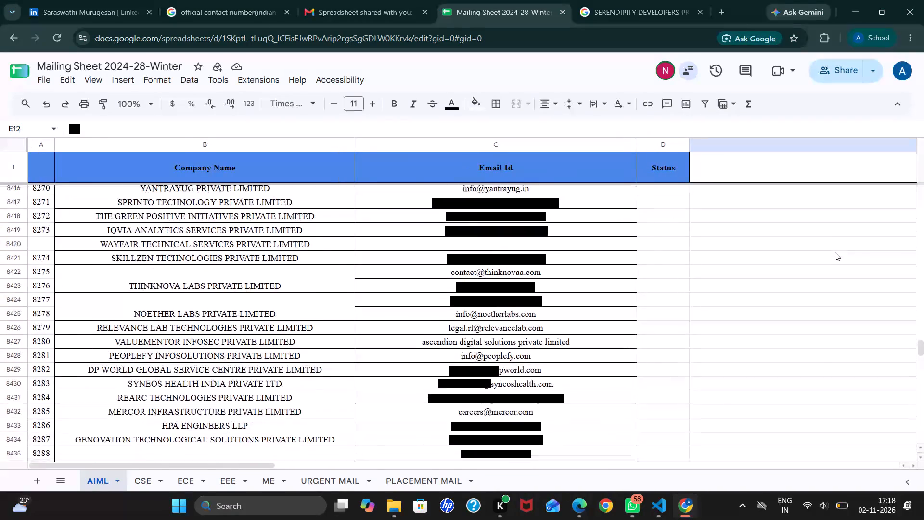
pyautogui.scroll(-8, 835, 252)
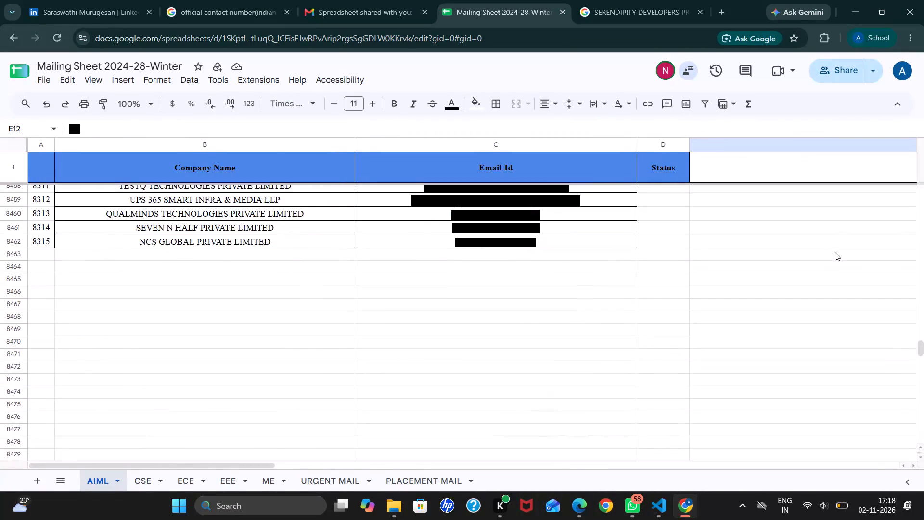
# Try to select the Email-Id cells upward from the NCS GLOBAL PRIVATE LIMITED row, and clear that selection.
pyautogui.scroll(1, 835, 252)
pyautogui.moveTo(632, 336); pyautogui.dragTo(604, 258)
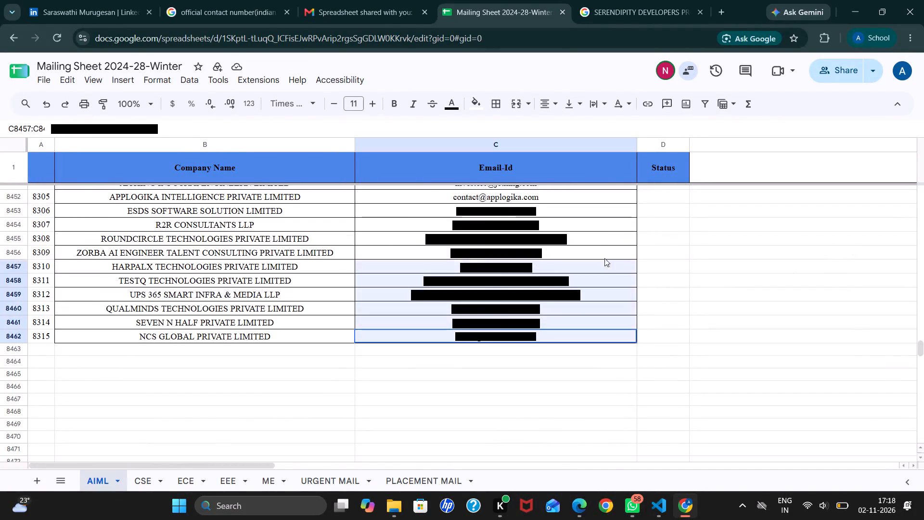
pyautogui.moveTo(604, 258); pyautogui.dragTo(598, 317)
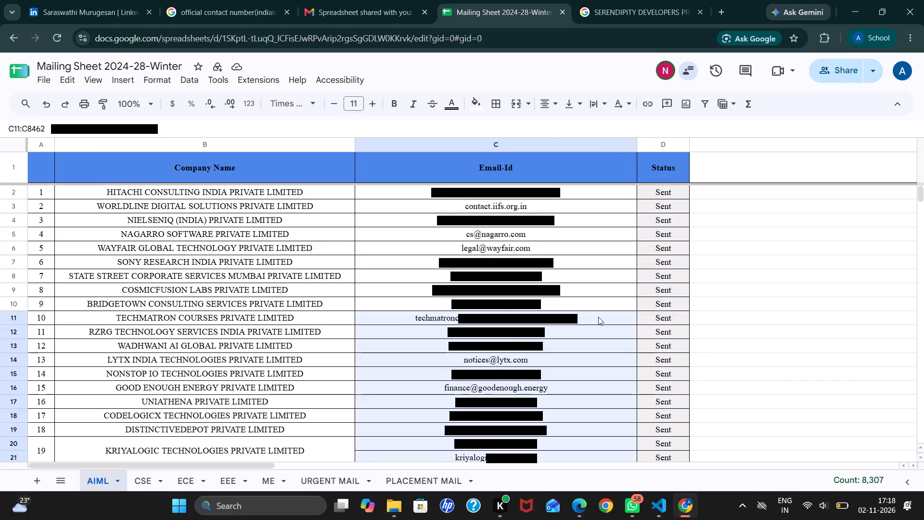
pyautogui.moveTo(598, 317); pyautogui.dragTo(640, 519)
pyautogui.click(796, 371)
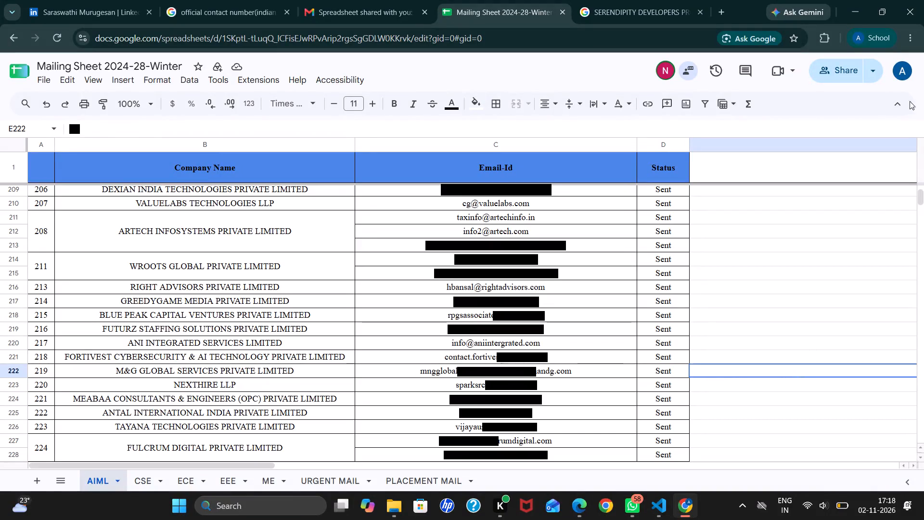
# Find the first company row near the end of the AIML sheet that has no Sent status.
pyautogui.moveTo(920, 194); pyautogui.dragTo(919, 237)
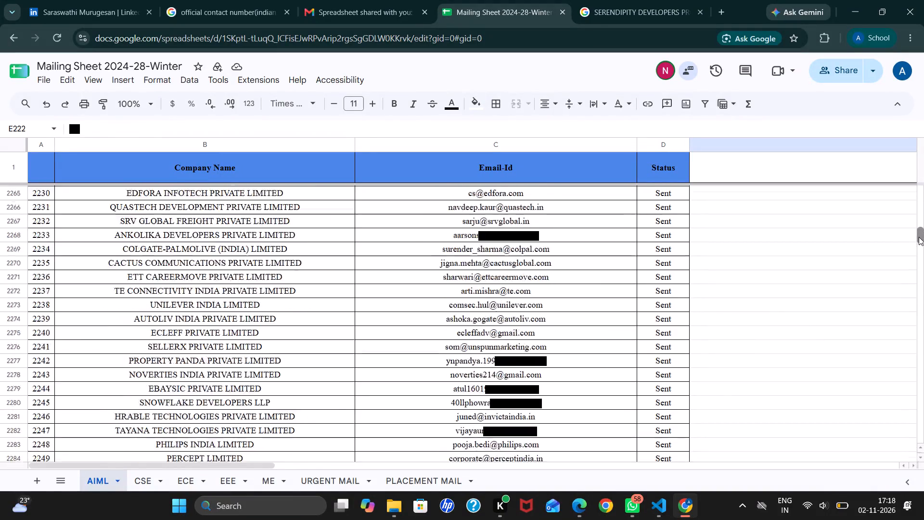
pyautogui.moveTo(919, 237); pyautogui.dragTo(916, 330)
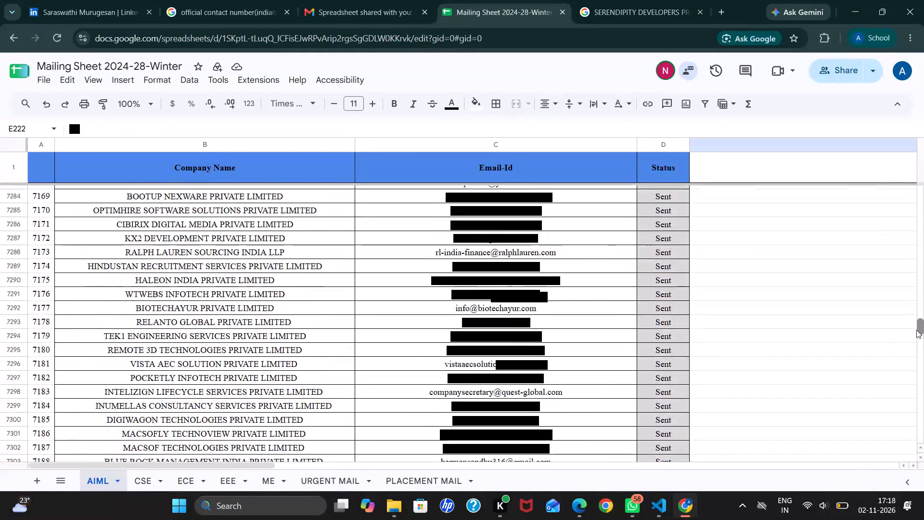
pyautogui.moveTo(916, 330); pyautogui.dragTo(898, 288)
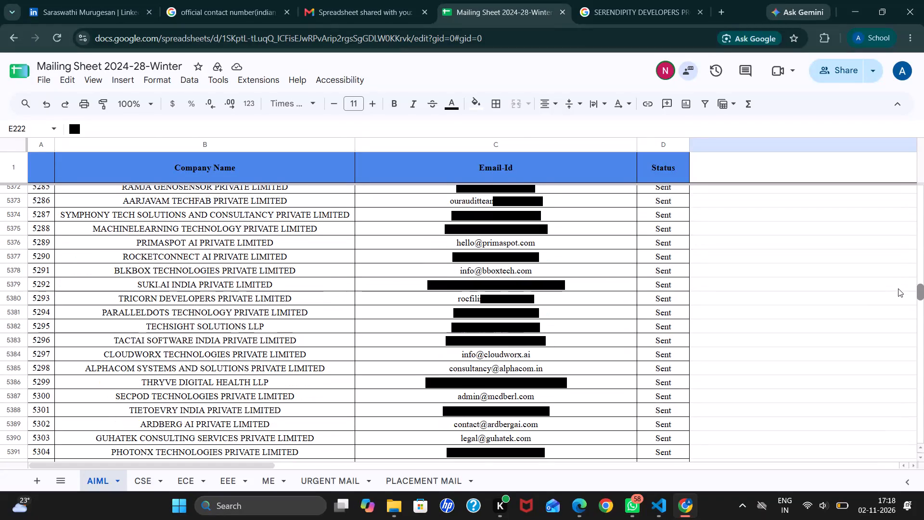
pyautogui.moveTo(898, 288); pyautogui.dragTo(900, 300)
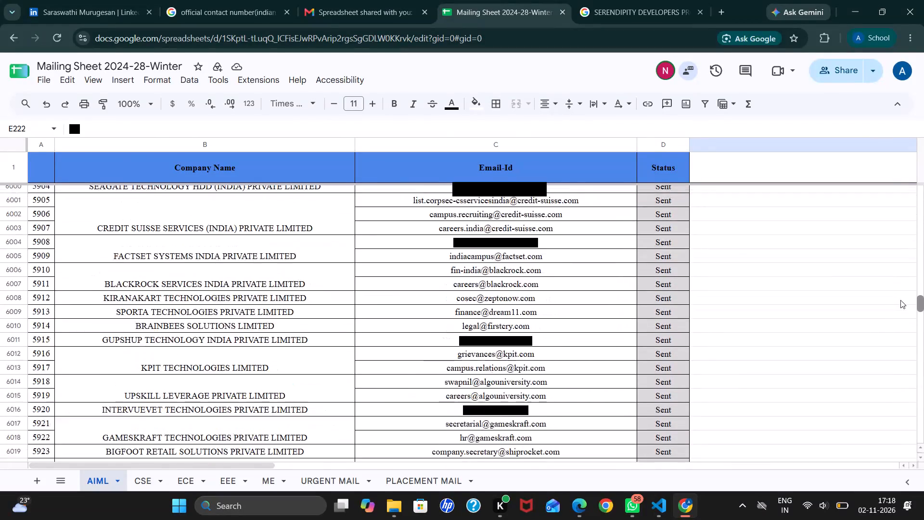
pyautogui.moveTo(900, 300); pyautogui.dragTo(900, 325)
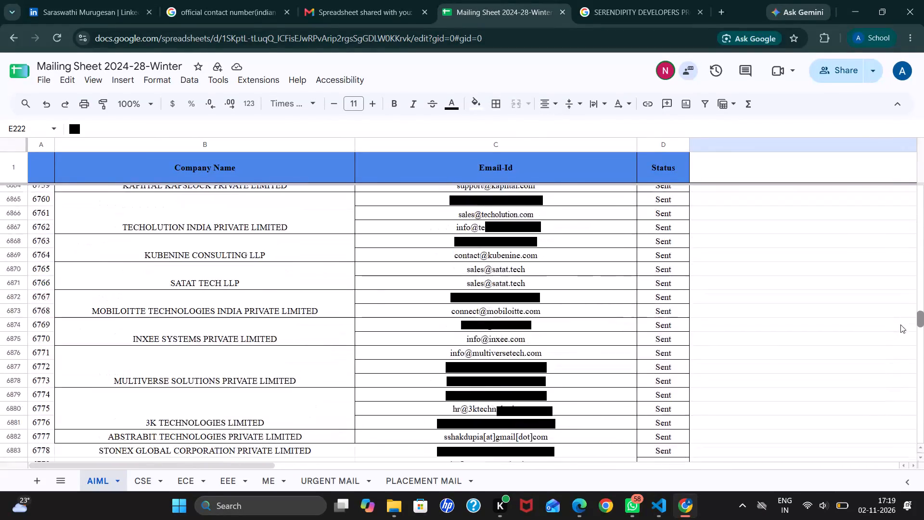
pyautogui.moveTo(900, 325); pyautogui.dragTo(895, 364)
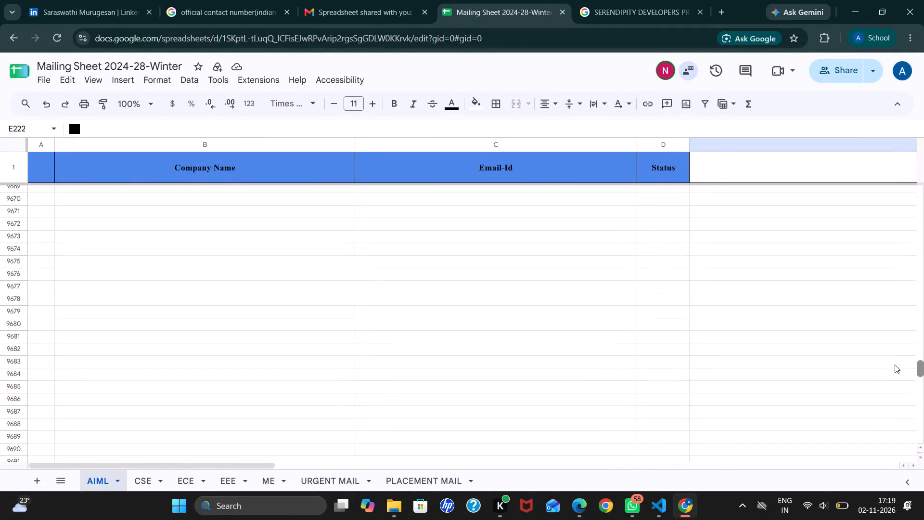
pyautogui.moveTo(895, 364); pyautogui.dragTo(896, 351)
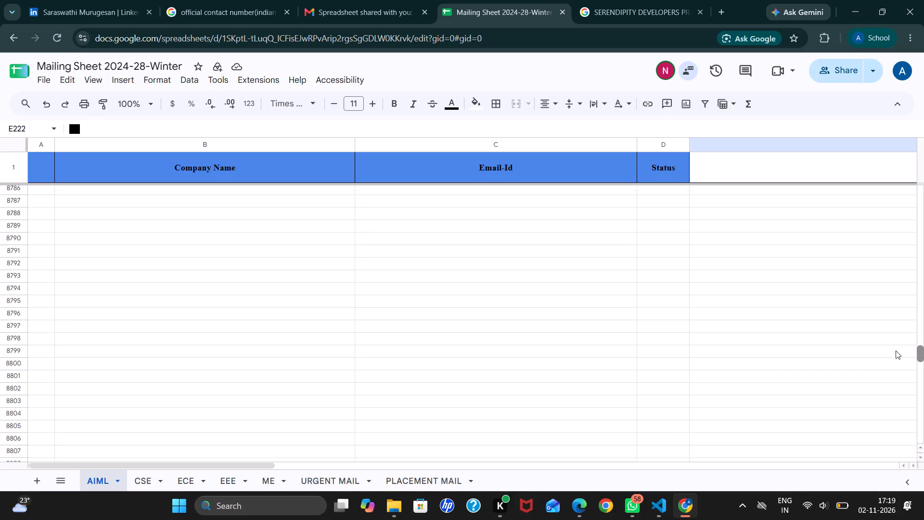
pyautogui.moveTo(896, 351); pyautogui.dragTo(896, 348)
pyautogui.scroll(6, 896, 348)
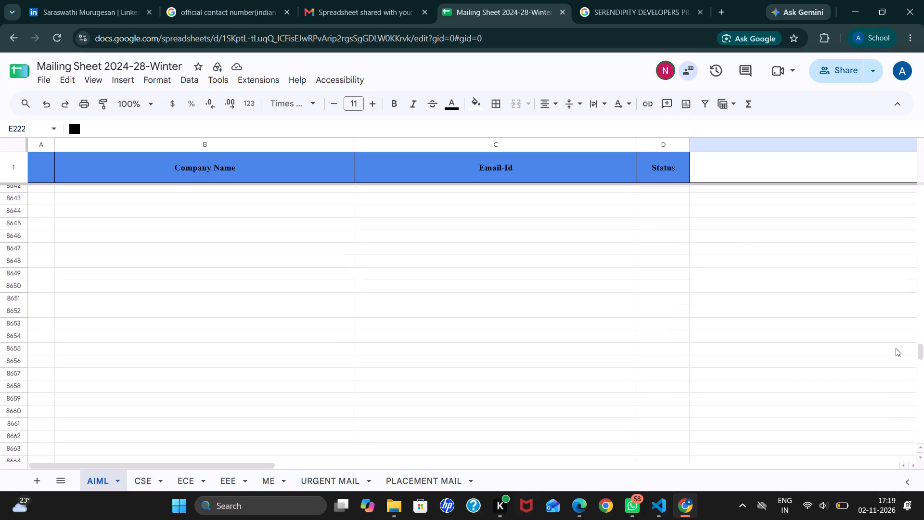
pyautogui.scroll(12, 896, 348)
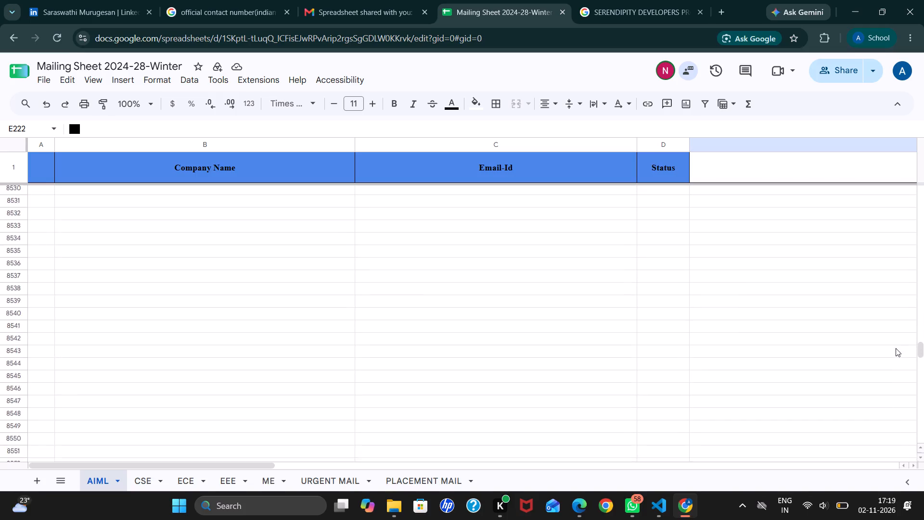
pyautogui.scroll(11, 896, 348)
pyautogui.scroll(-1, 896, 348)
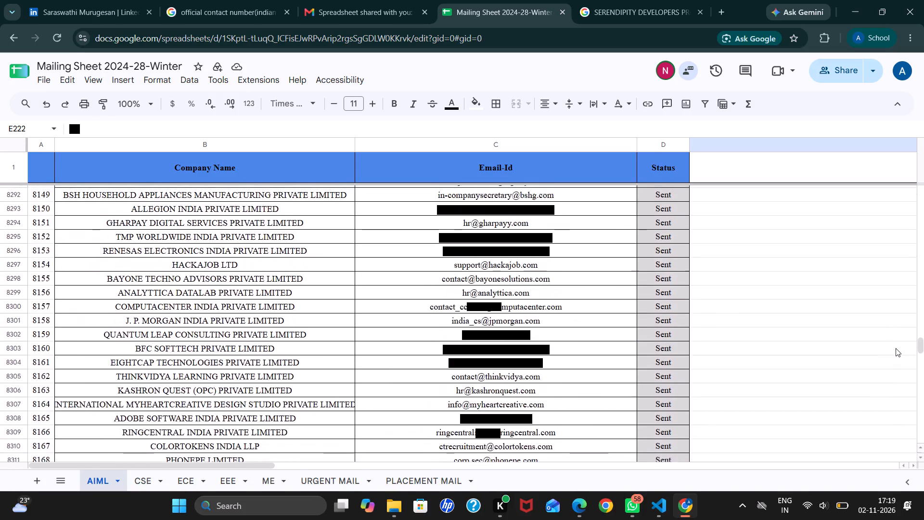
pyautogui.scroll(-9, 896, 348)
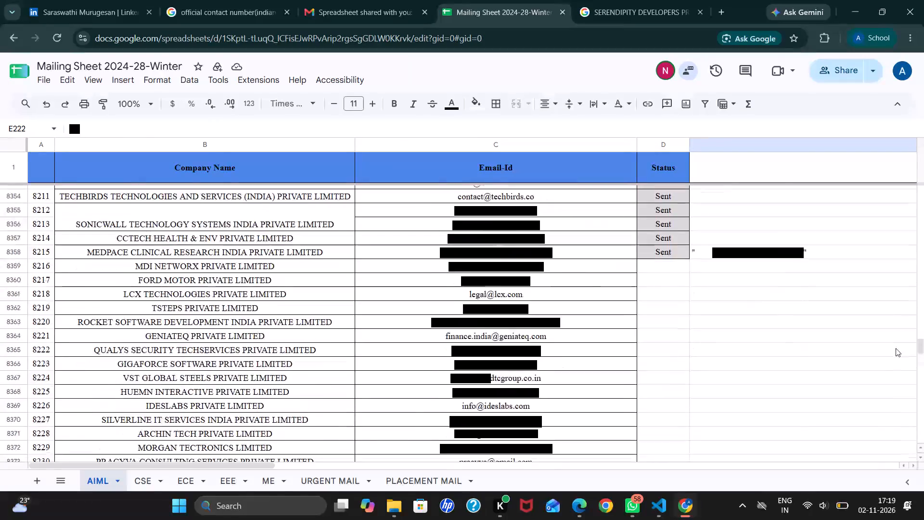
pyautogui.scroll(-2, 896, 348)
pyautogui.scroll(1, 896, 348)
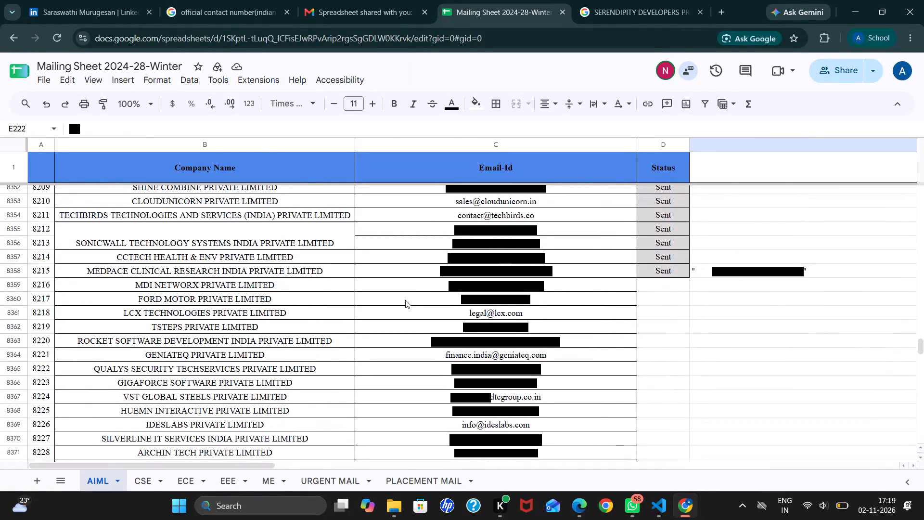
# Select the Email-Id cells from MDI NETWORX PRIVATE LIMITED in row 8359 down past the NCS GLOBAL PRIVATE LIMITED row to check their count.
pyautogui.moveTo(421, 280); pyautogui.dragTo(468, 519)
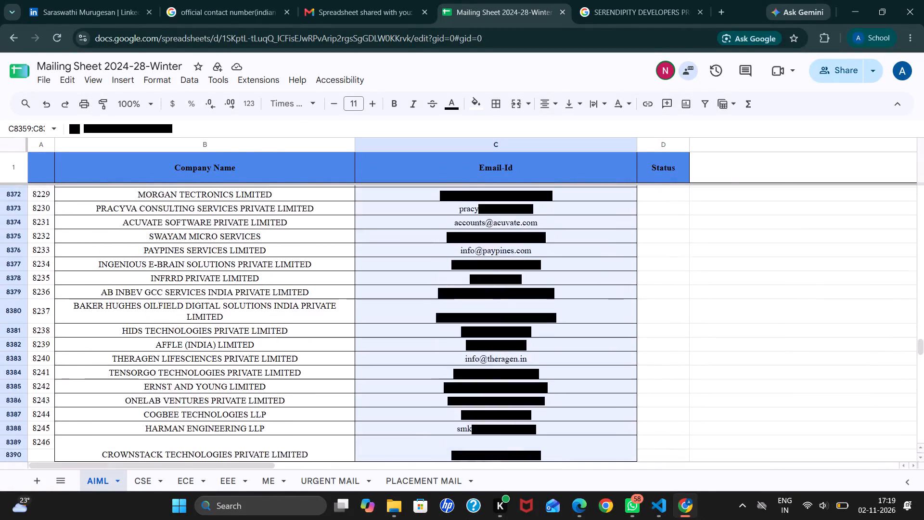
pyautogui.moveTo(468, 519); pyautogui.dragTo(462, 519)
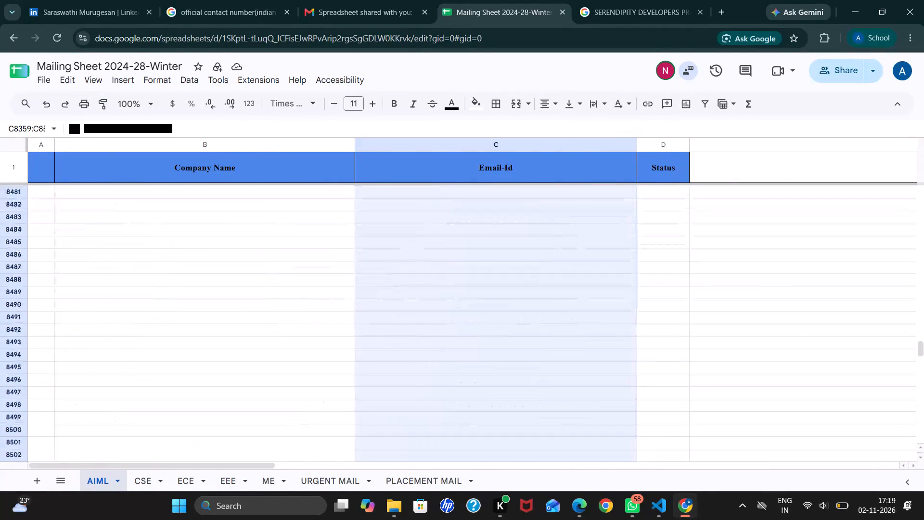
pyautogui.scroll(8, 511, 386)
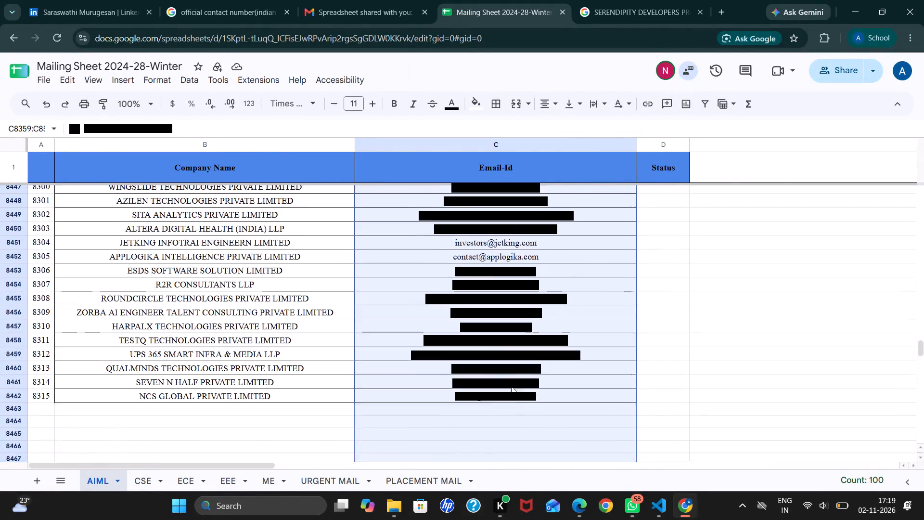
pyautogui.scroll(10, 511, 386)
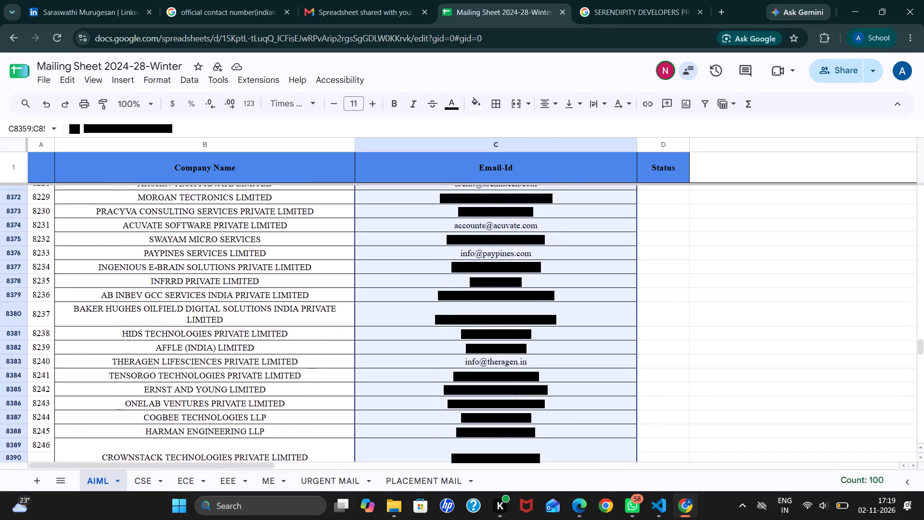
pyautogui.scroll(4, 511, 386)
pyautogui.scroll(-1, 511, 386)
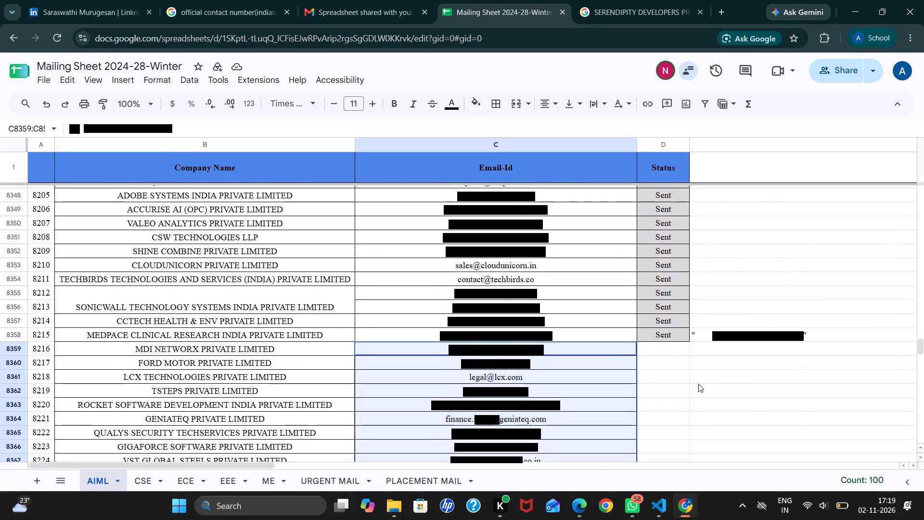
# In the AIML Winter Database, locate the MDI NETWORX PRIVATE LIMITED row below the already counted emails and select its email cell.
pyautogui.click(582, 506)
pyautogui.scroll(8, 615, 271)
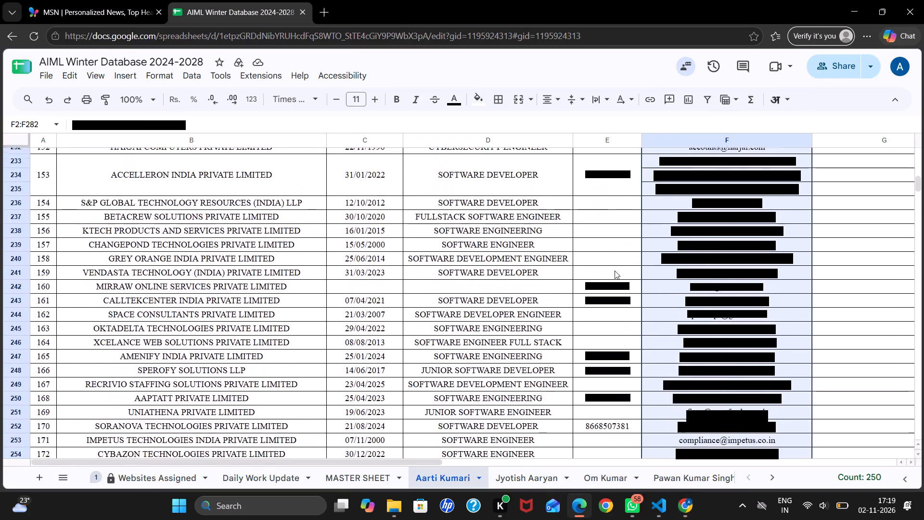
pyautogui.scroll(7, 615, 271)
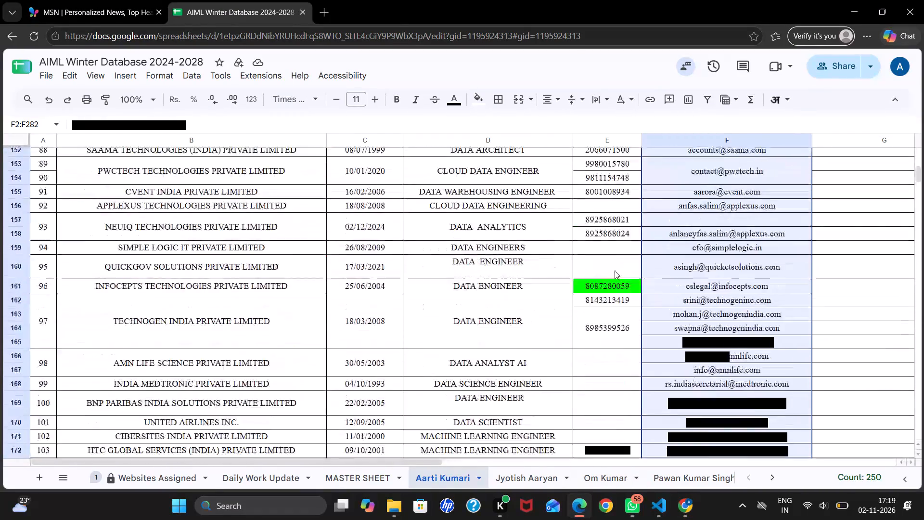
pyautogui.scroll(2, 615, 271)
pyautogui.scroll(-4, 615, 271)
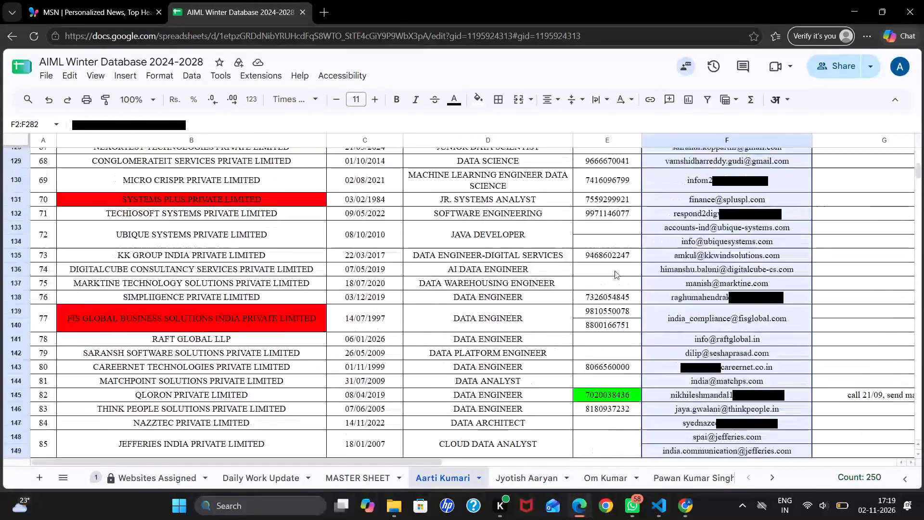
pyautogui.scroll(-3, 615, 271)
pyautogui.scroll(2, 615, 271)
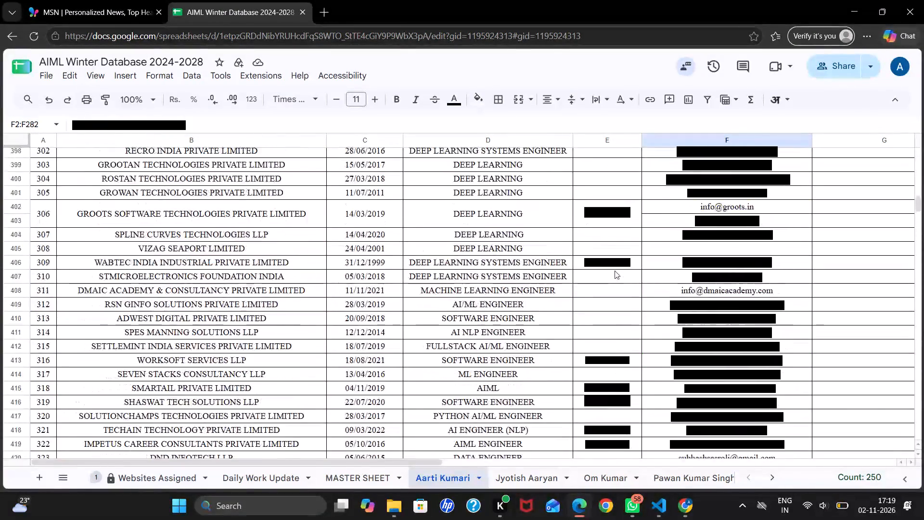
pyautogui.scroll(9, 615, 271)
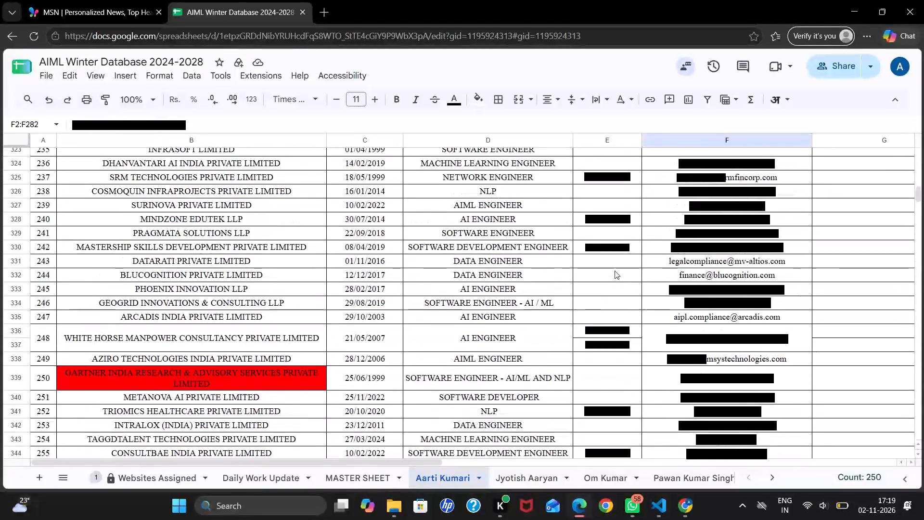
pyautogui.scroll(5, 615, 271)
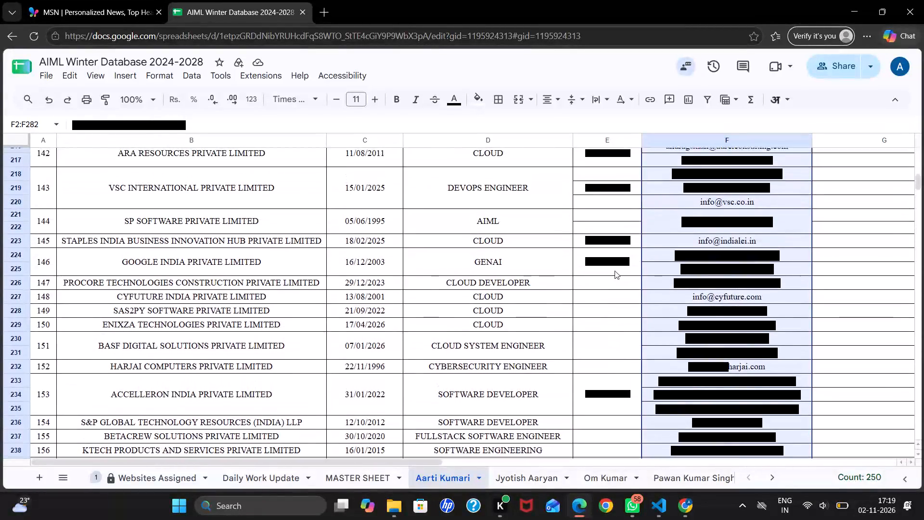
pyautogui.scroll(-9, 615, 271)
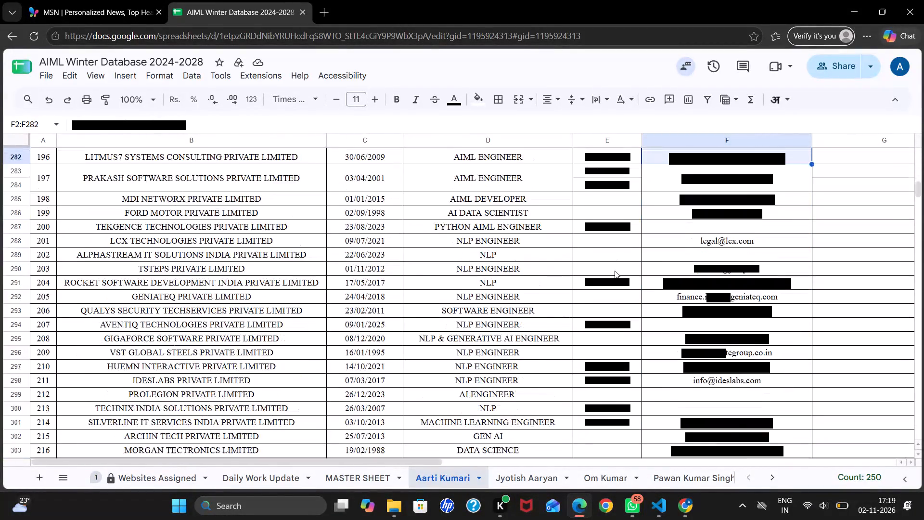
pyautogui.scroll(-1, 615, 271)
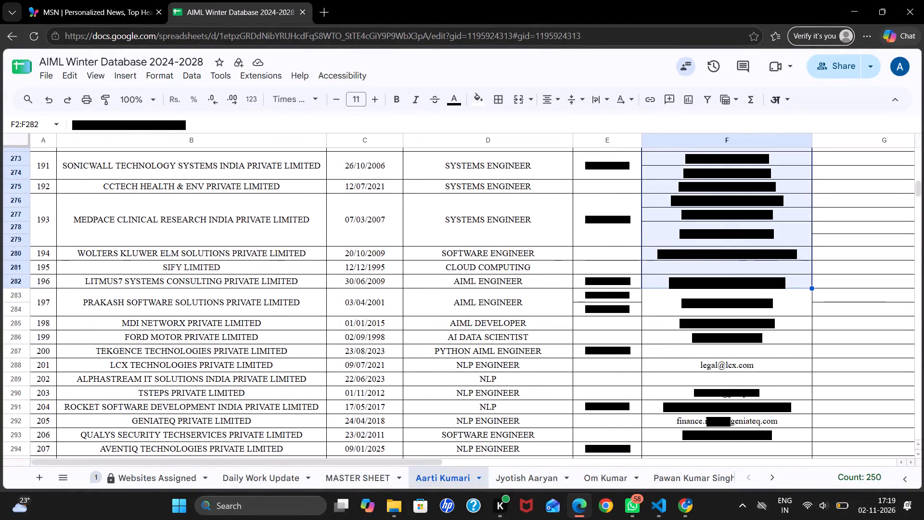
pyautogui.click(801, 286)
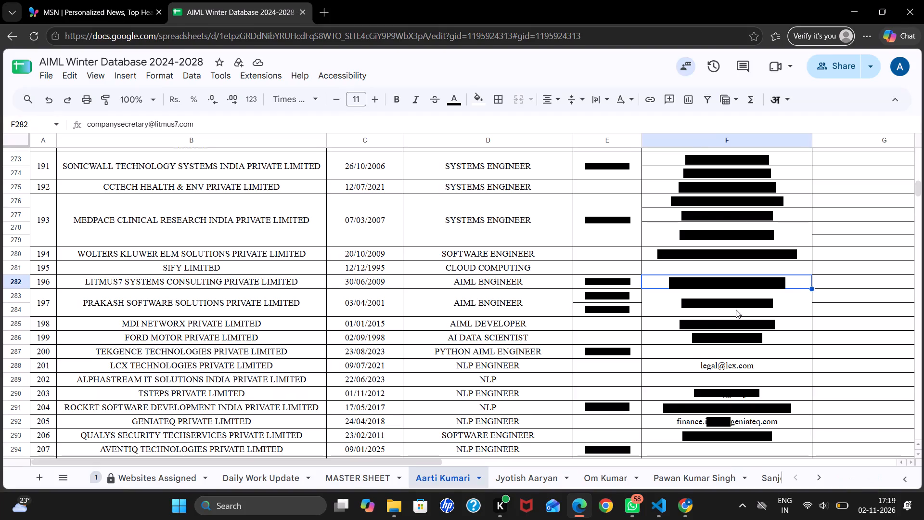
pyautogui.click(669, 328)
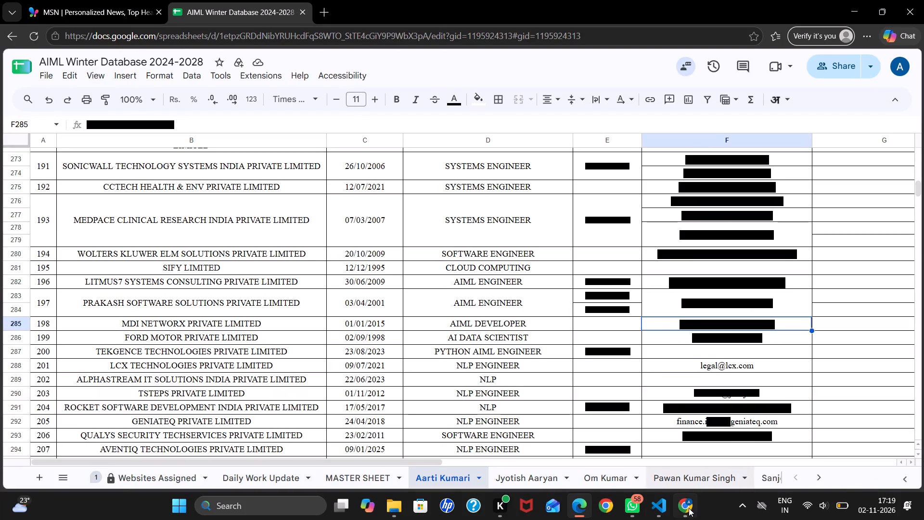
# In the mailing sheet, select the first 50 unsent Email-Id entries, from MDI NETWORX PRIVATE LIMITED to INTRALOX (INDIA) PRIVATE LIMITED.
pyautogui.click(689, 508)
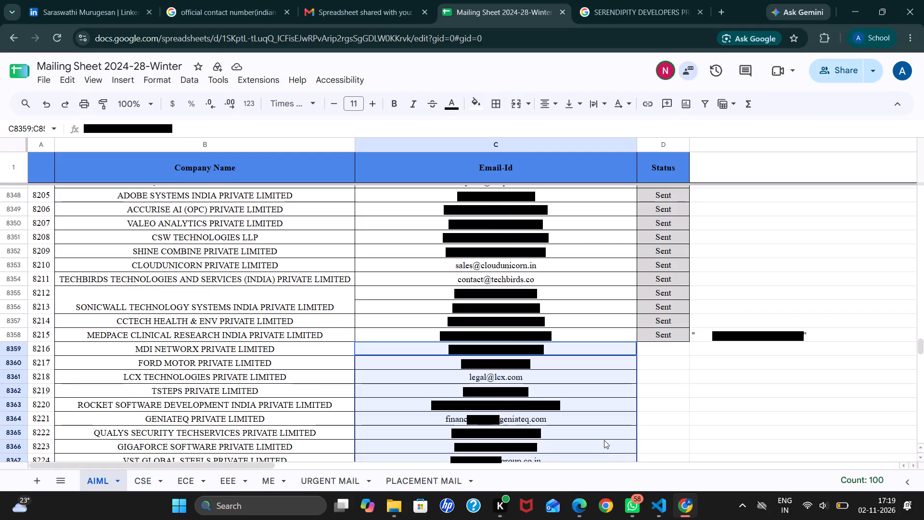
pyautogui.click(414, 350)
pyautogui.moveTo(414, 350); pyautogui.dragTo(481, 463)
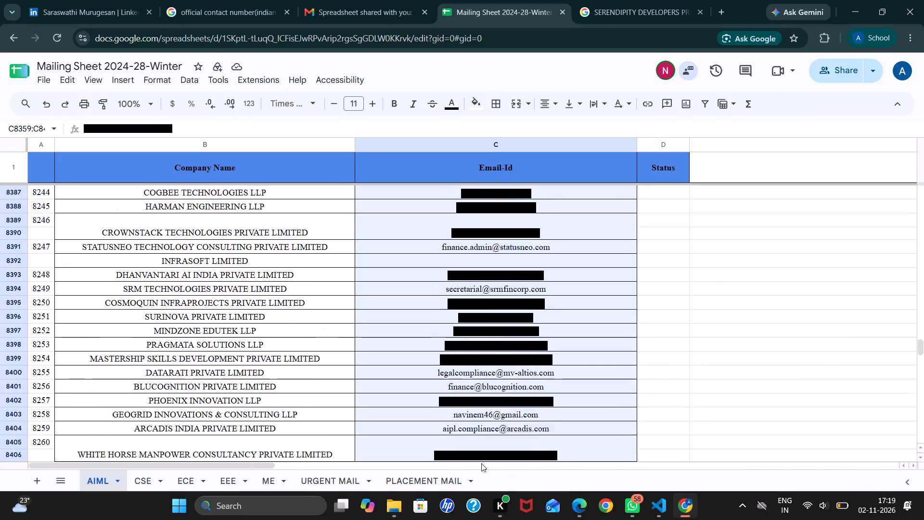
pyautogui.moveTo(481, 463); pyautogui.dragTo(469, 454)
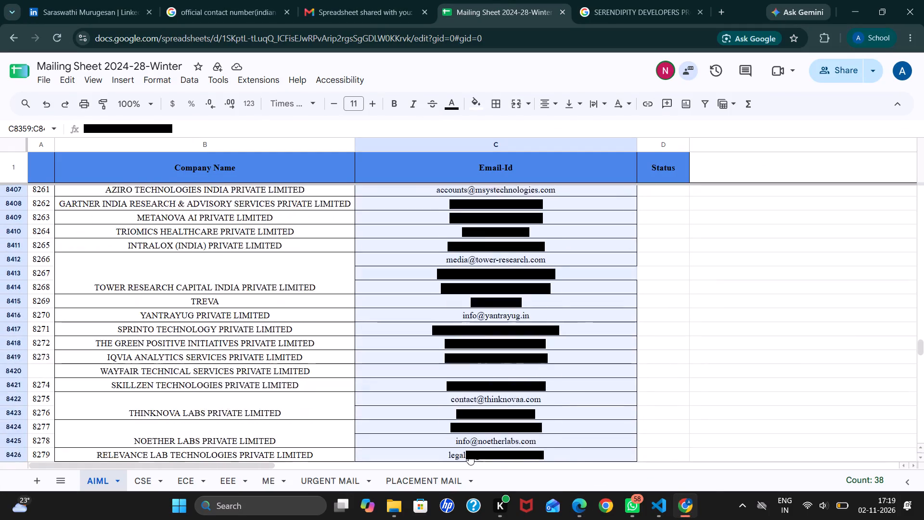
pyautogui.moveTo(469, 454); pyautogui.dragTo(437, 284)
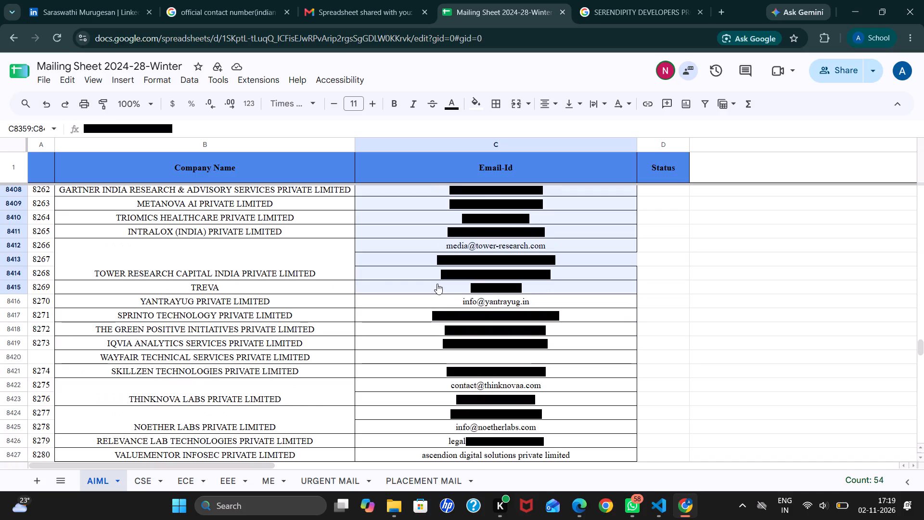
pyautogui.moveTo(437, 284); pyautogui.dragTo(436, 239)
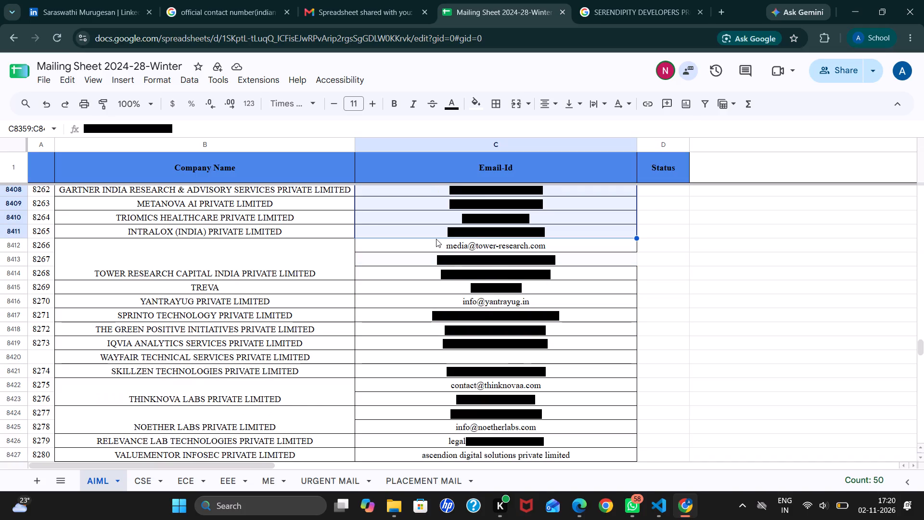
pyautogui.click(436, 239)
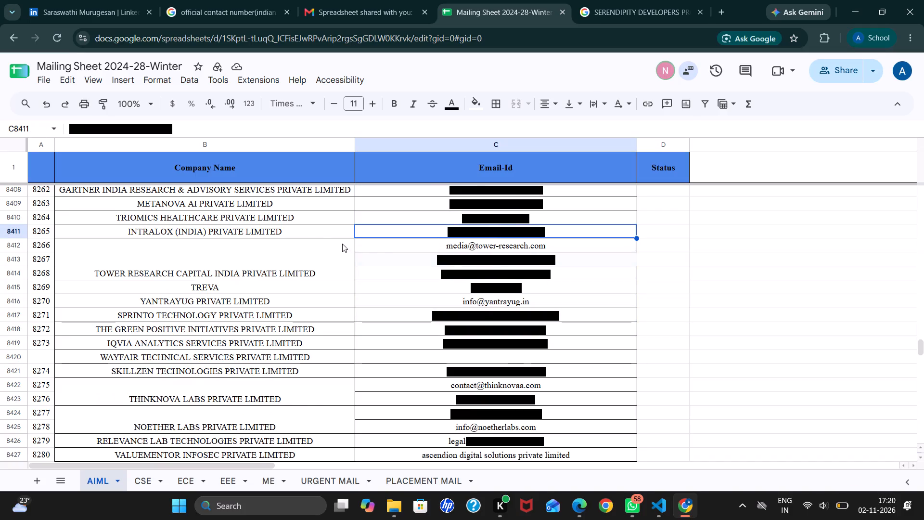
# Copy the company name INTRALOX (INDIA) PRIVATE LIMITED and find it in the AIML Winter Database.
pyautogui.doubleClick(315, 234)
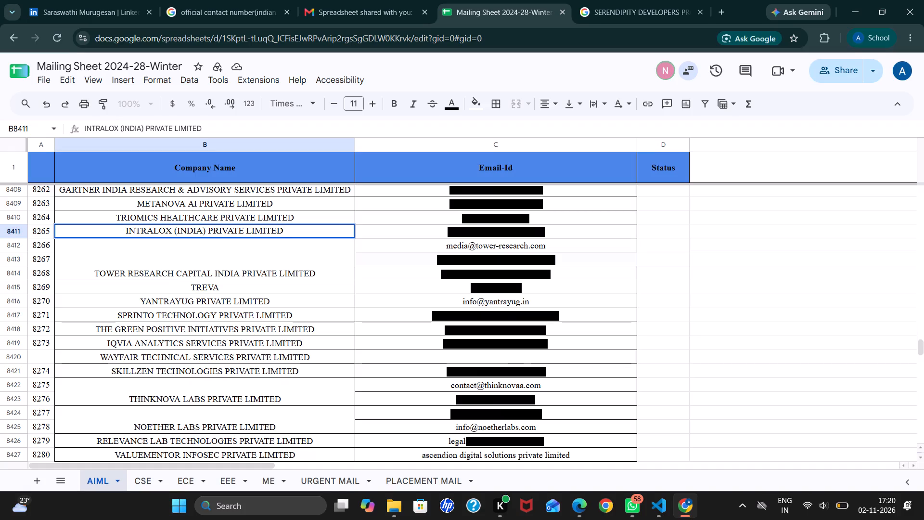
pyautogui.hotkey('ctrl', 'a')
pyautogui.hotkey('ctrl', 'c')
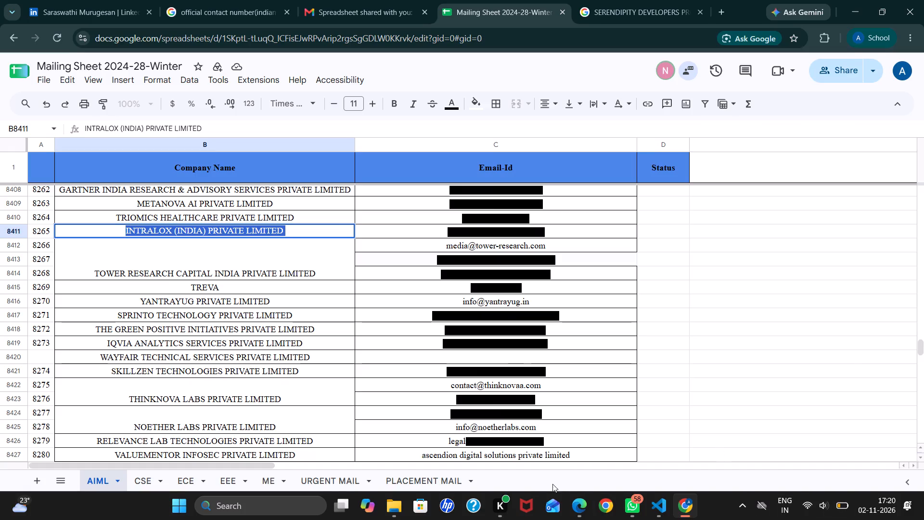
pyautogui.click(575, 504)
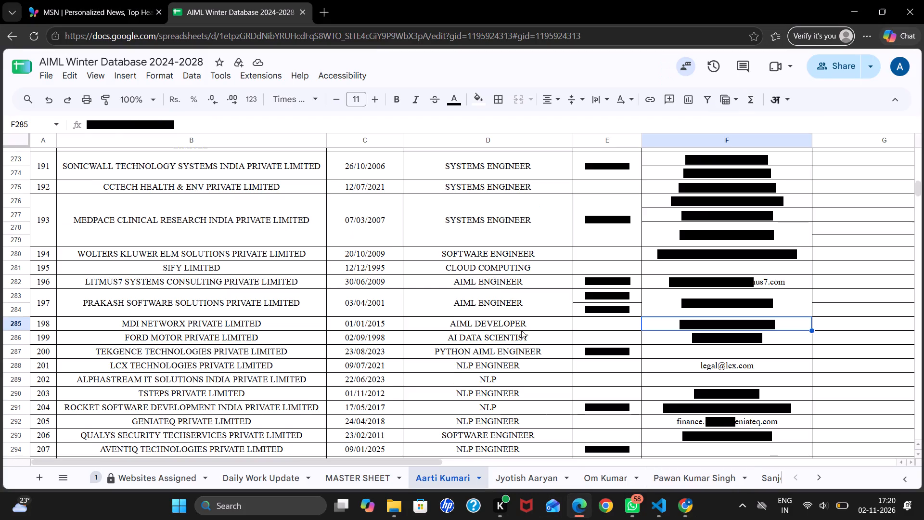
pyautogui.click(521, 330)
pyautogui.hotkey('ctrl', 'h')
pyautogui.hotkey('ctrl', 'v')
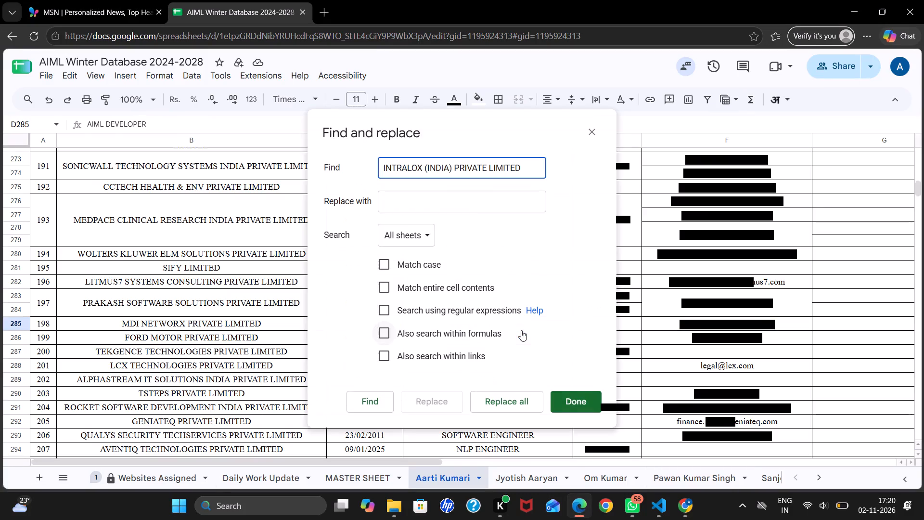
pyautogui.press('Return')
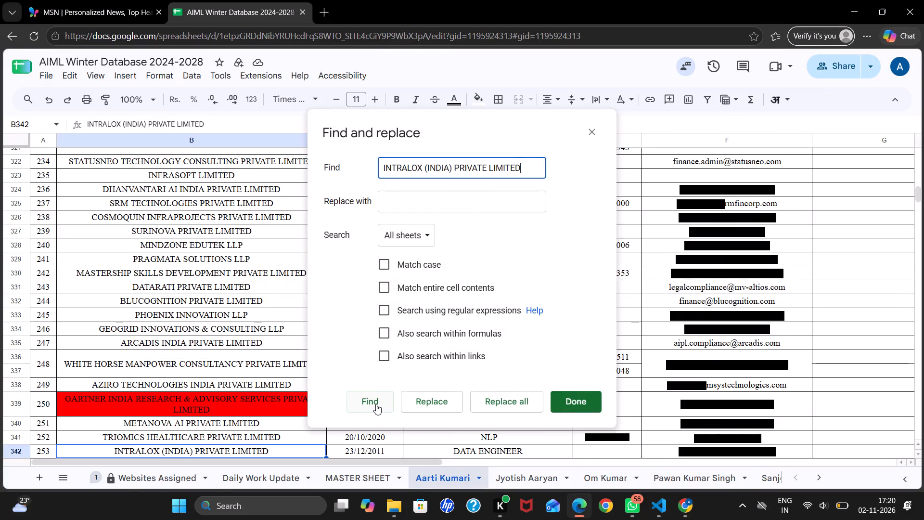
# Copy the next 50 emails in the database, from TAGGDTALENT TECHNOLOGIES in F343 down to MAXGEN TECHNOLOGIES in F393.
pyautogui.scroll(-1, 753, 421)
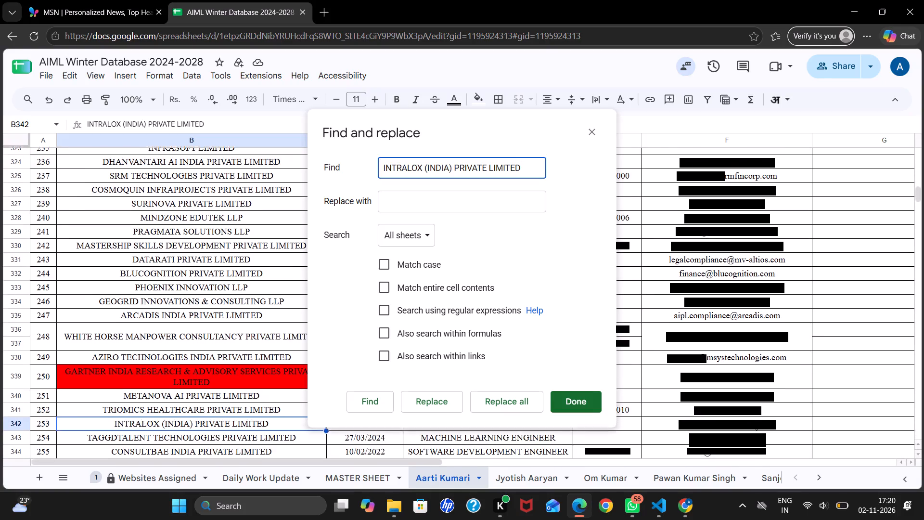
pyautogui.scroll(-1, 753, 421)
pyautogui.click(696, 429)
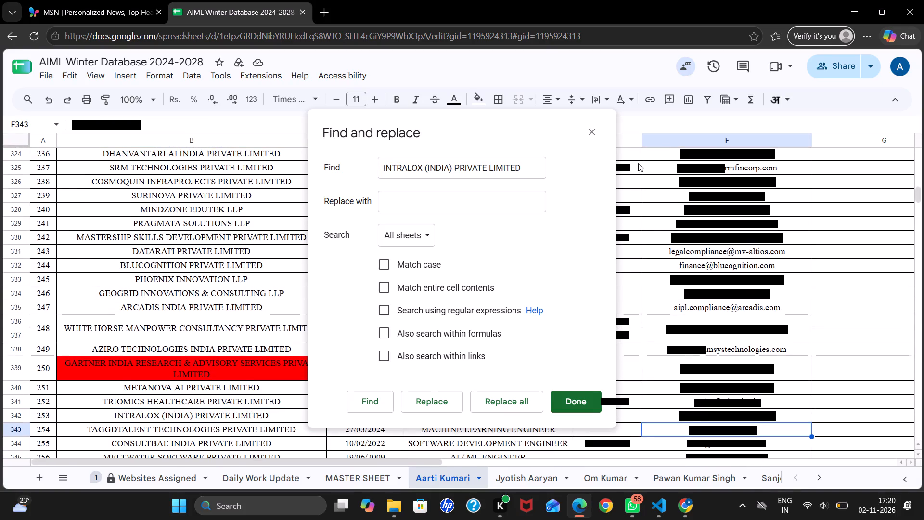
pyautogui.click(591, 133)
pyautogui.scroll(-1, 649, 299)
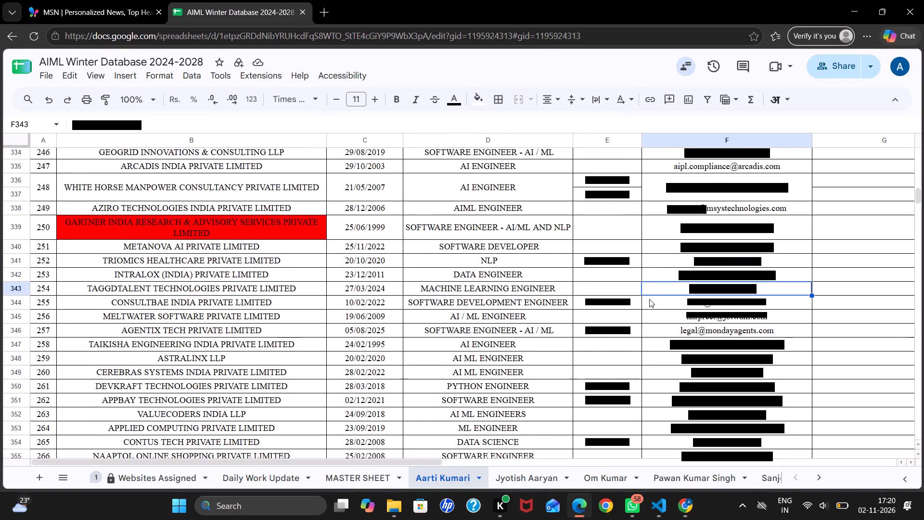
pyautogui.scroll(-1, 649, 299)
pyautogui.moveTo(665, 284); pyautogui.dragTo(717, 519)
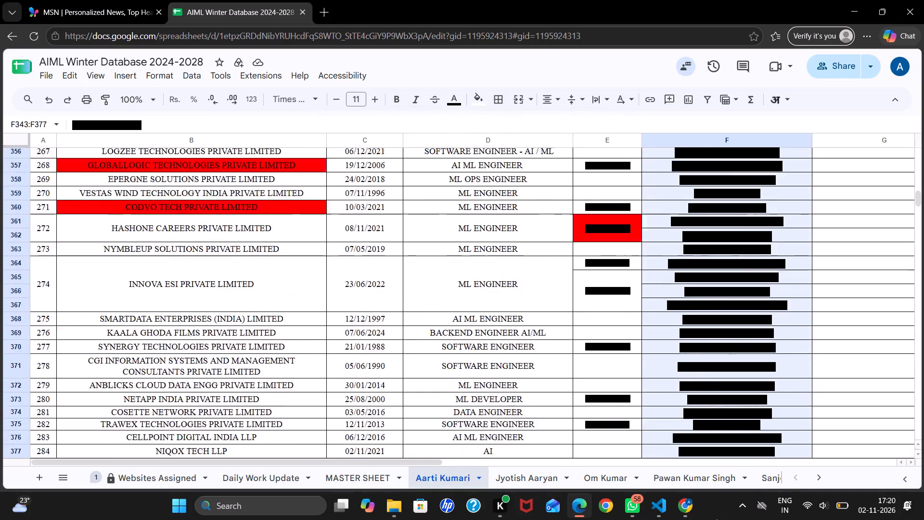
pyautogui.moveTo(717, 519); pyautogui.dragTo(697, 408)
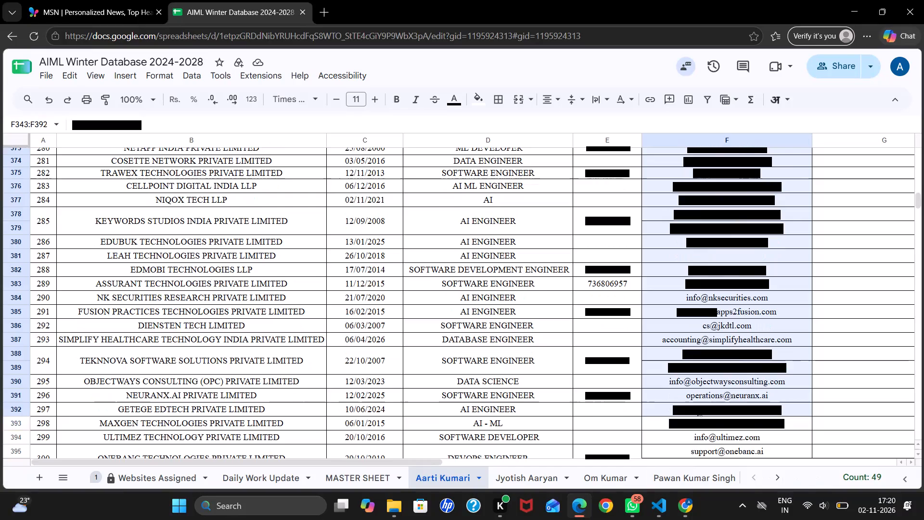
pyautogui.moveTo(697, 408); pyautogui.dragTo(700, 420)
pyautogui.hotkey('ctrl', 'c')
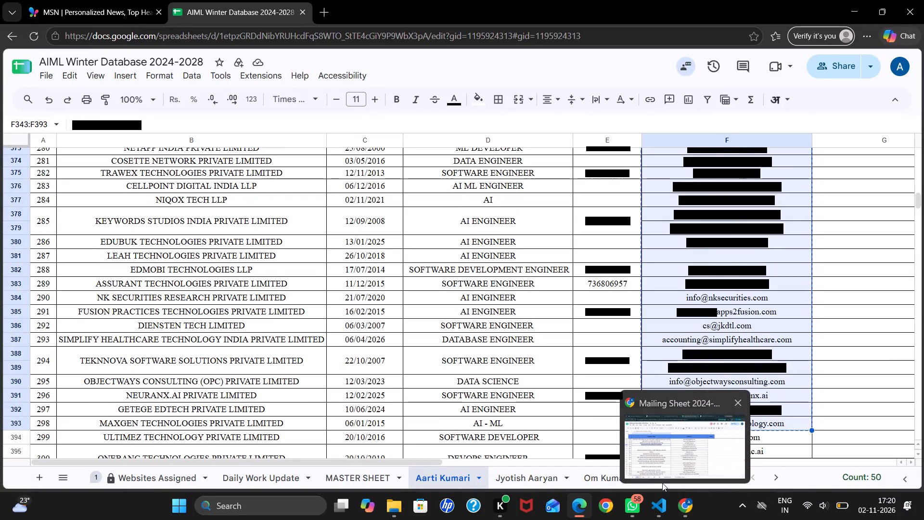
# Paste the copied emails into the mailing sheet's Email-Id column from row 8463, below NCS GLOBAL PRIVATE LIMITED, and review the pasted rows.
pyautogui.click(684, 514)
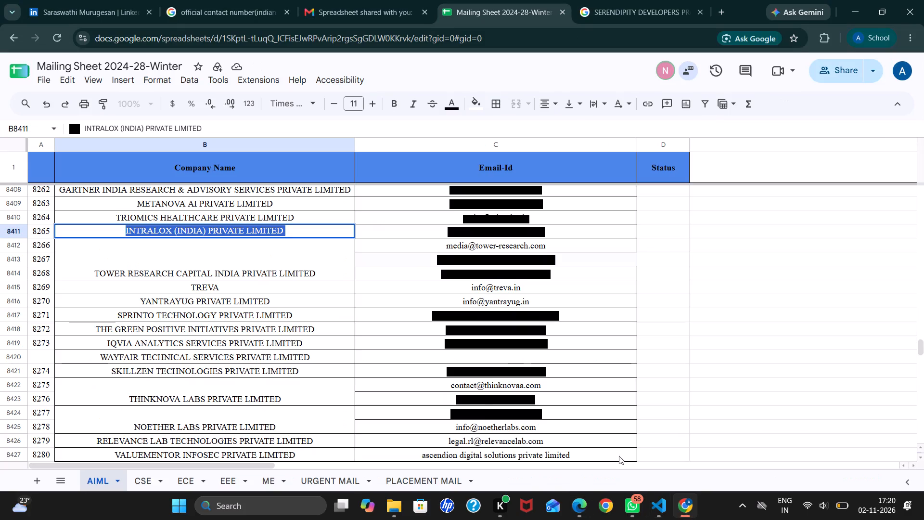
pyautogui.click(440, 370)
pyautogui.scroll(-11, 440, 370)
pyautogui.scroll(1, 440, 370)
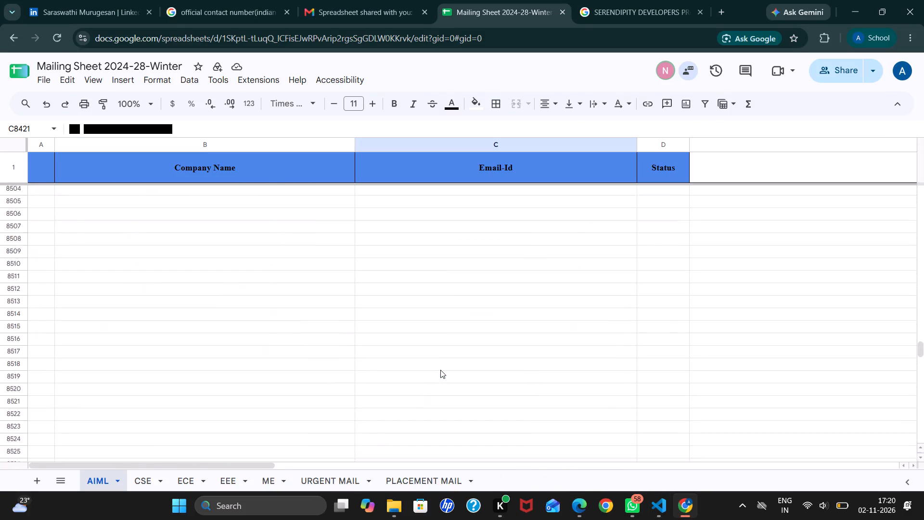
pyautogui.scroll(7, 440, 370)
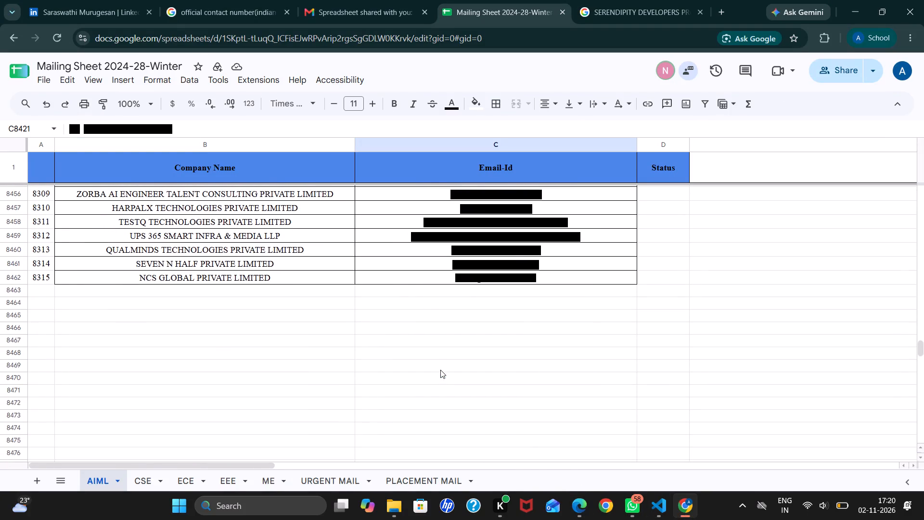
pyautogui.moveTo(397, 292); pyautogui.dragTo(493, 519)
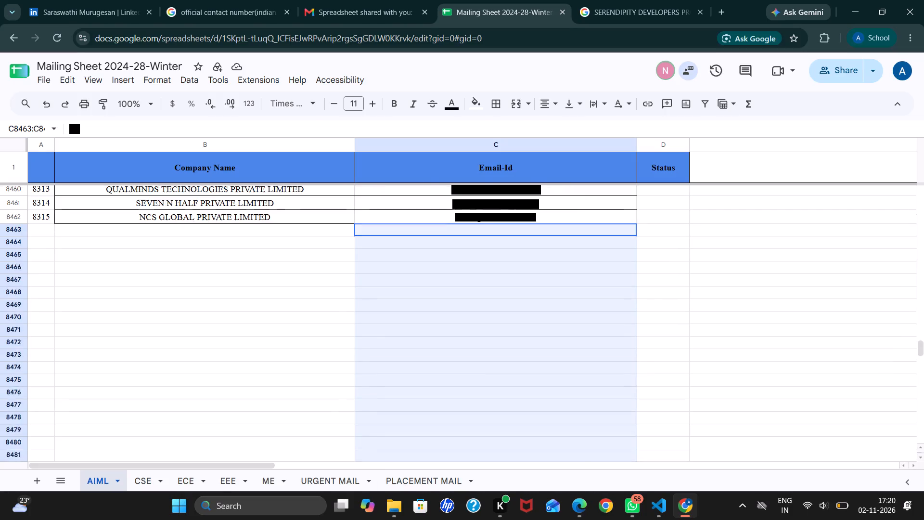
pyautogui.moveTo(493, 519); pyautogui.dragTo(492, 519)
pyautogui.hotkey('ctrl', 'v')
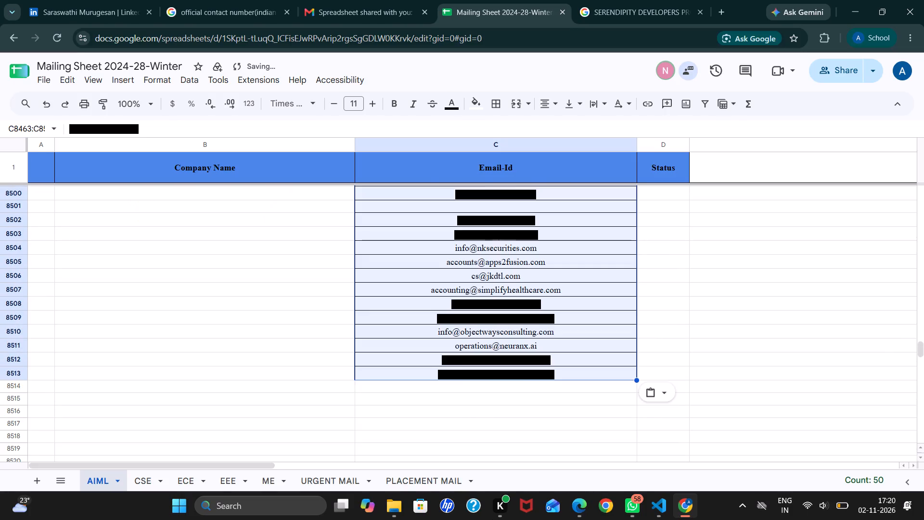
pyautogui.scroll(9, 435, 387)
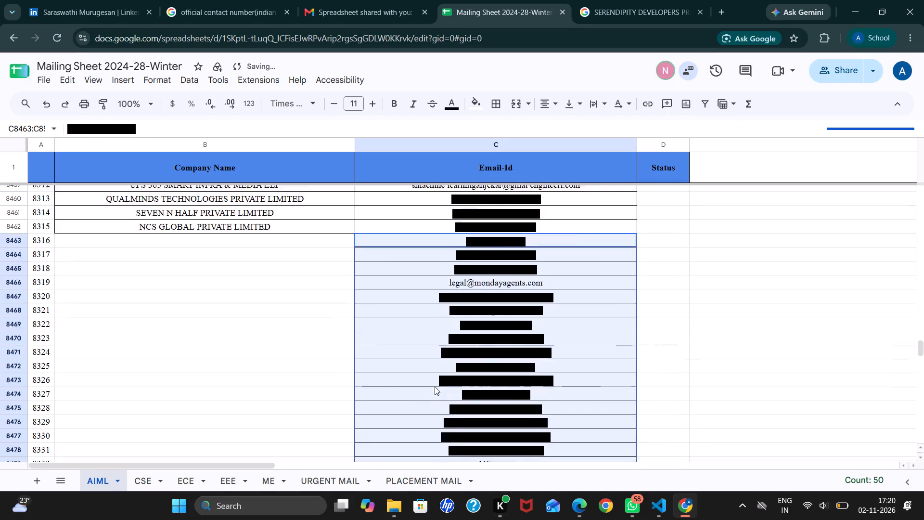
pyautogui.scroll(1, 435, 387)
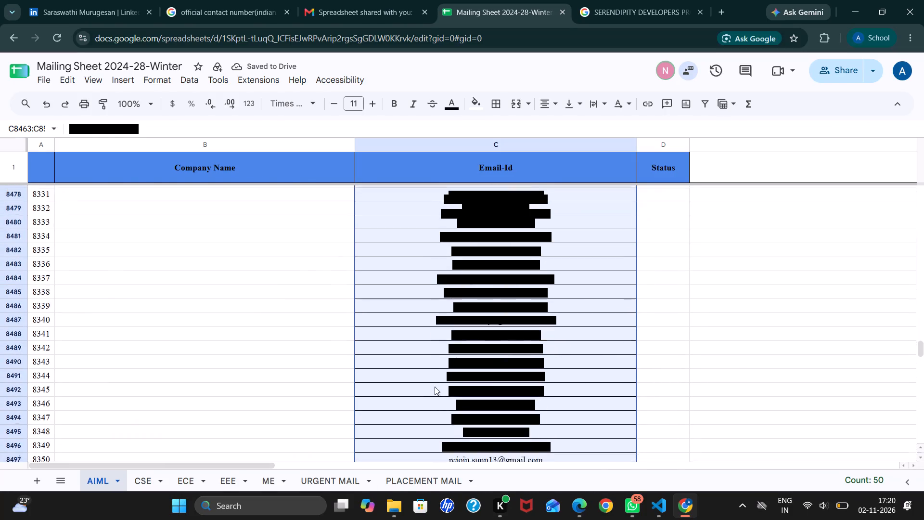
pyautogui.scroll(1, 435, 387)
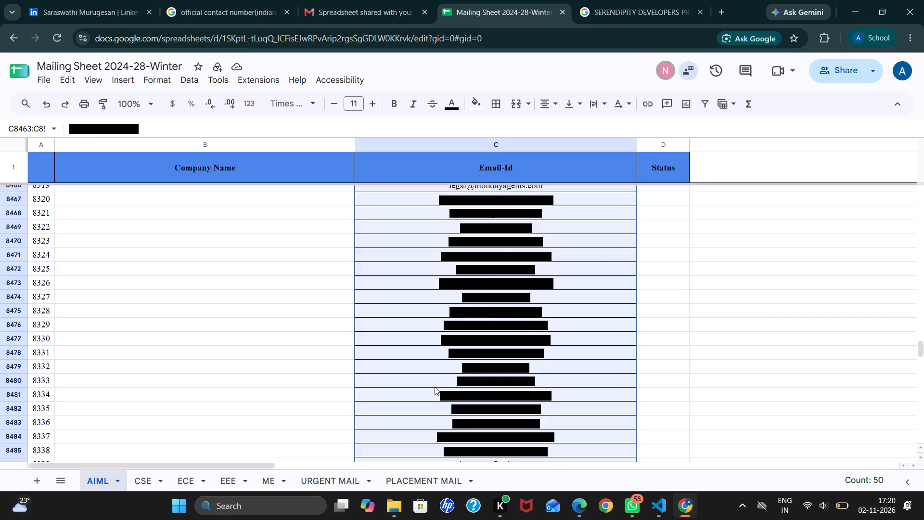
# In the AIML Winter Database, copy the company names from TAGGDTALENT TECHNOLOGIES in B343 down to MAXGEN TECHNOLOGIES in B393.
pyautogui.scroll(1, 435, 387)
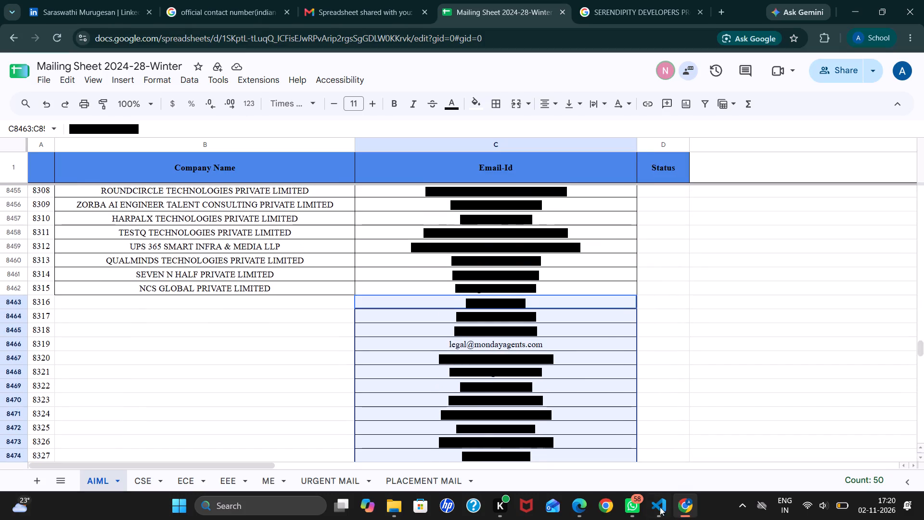
pyautogui.click(580, 506)
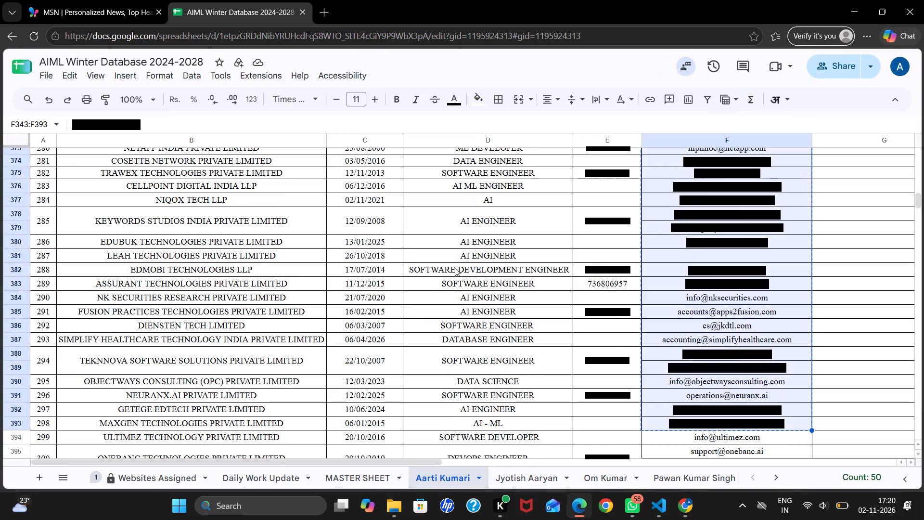
pyautogui.scroll(12, 455, 268)
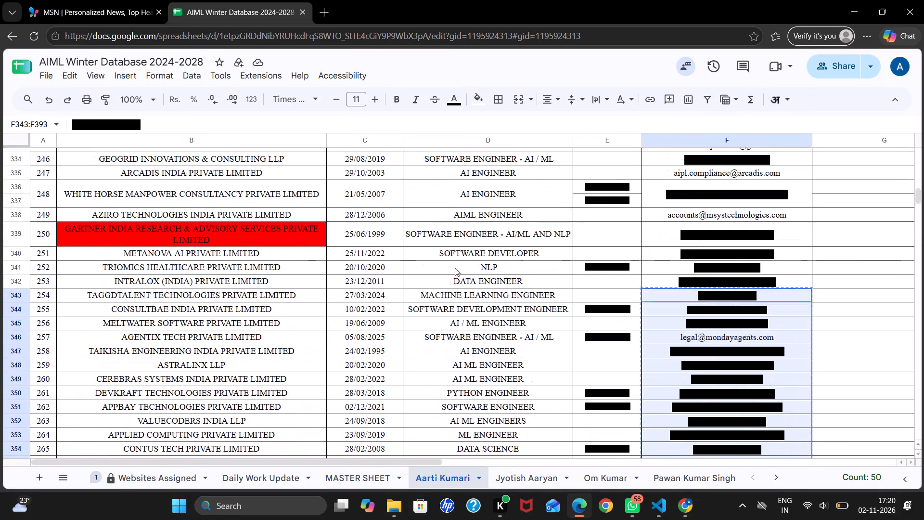
pyautogui.scroll(1, 455, 268)
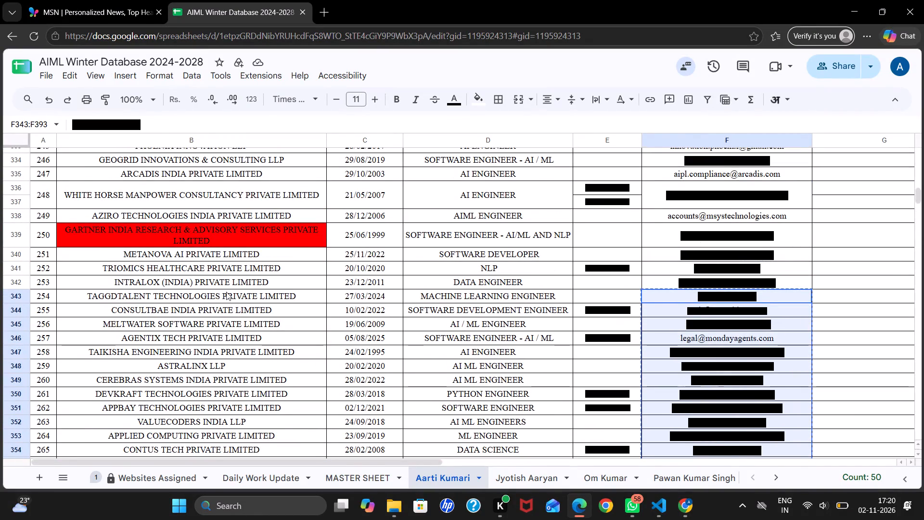
pyautogui.moveTo(77, 297); pyautogui.dragTo(186, 403)
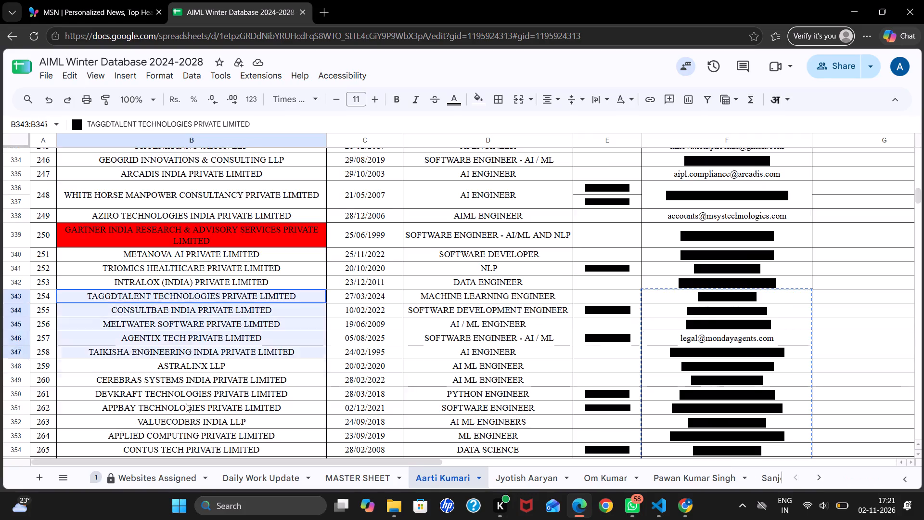
pyautogui.moveTo(186, 403); pyautogui.dragTo(208, 169)
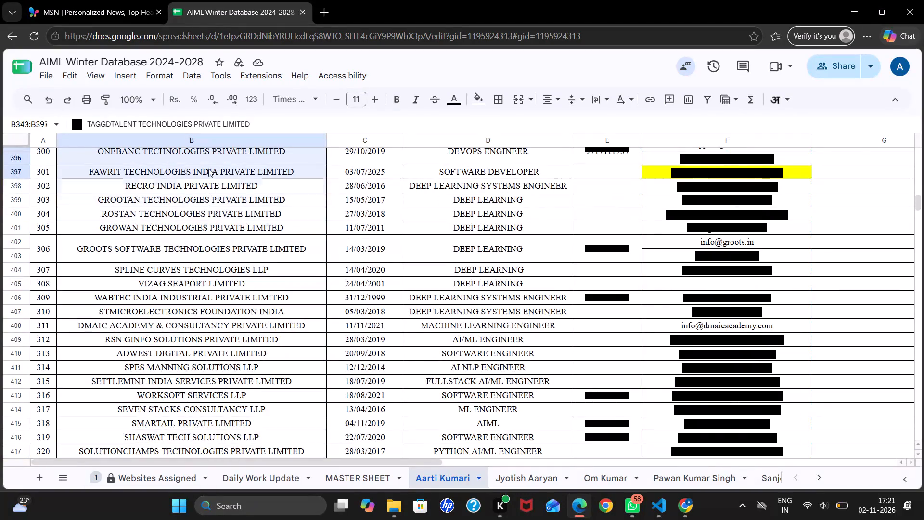
pyautogui.moveTo(208, 169); pyautogui.dragTo(202, 93)
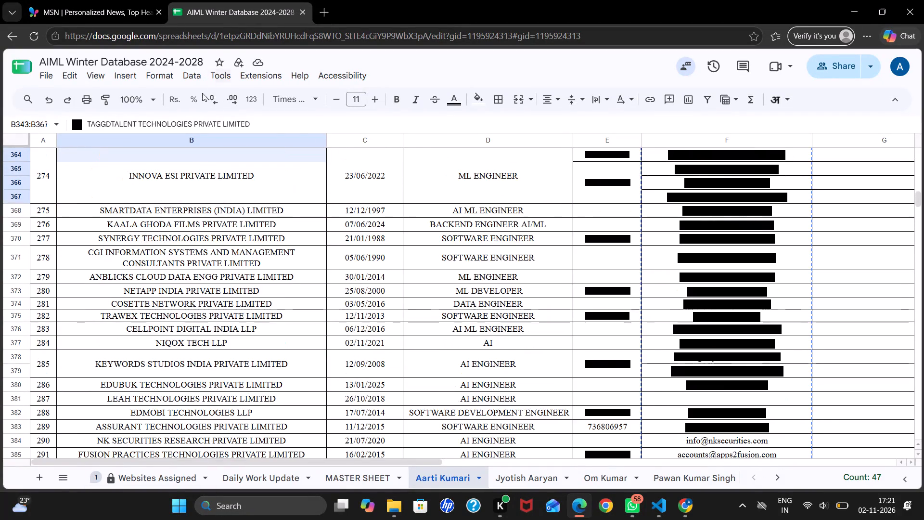
pyautogui.moveTo(202, 93); pyautogui.dragTo(181, 356)
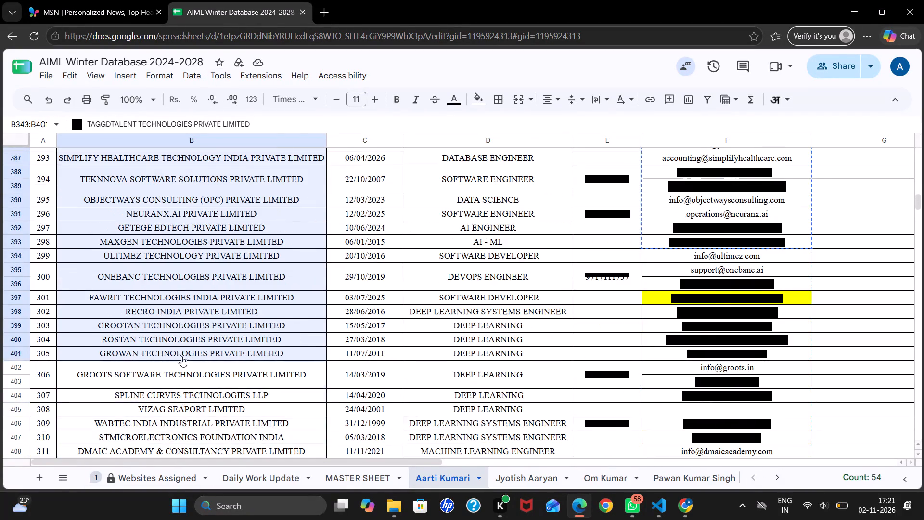
pyautogui.moveTo(181, 356); pyautogui.dragTo(192, 240)
pyautogui.hotkey('ctrl', 'c')
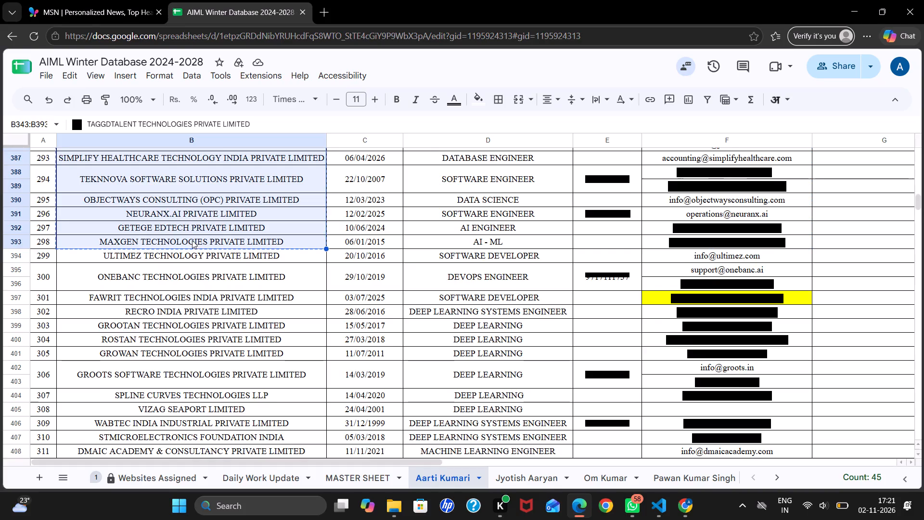
# Paste the copied company names into the mailing sheet's Company Name column from row 8463, below NCS GLOBAL PRIVATE LIMITED.
pyautogui.click(688, 507)
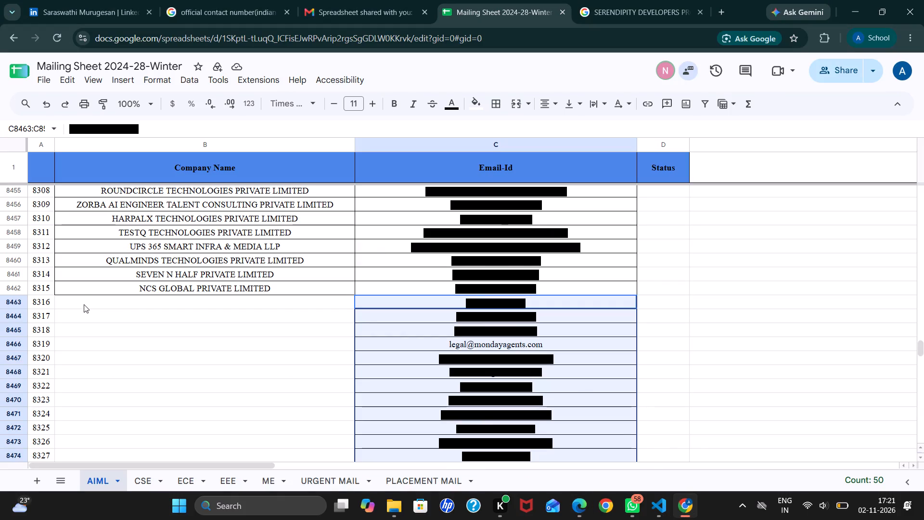
pyautogui.moveTo(84, 304); pyautogui.dragTo(132, 519)
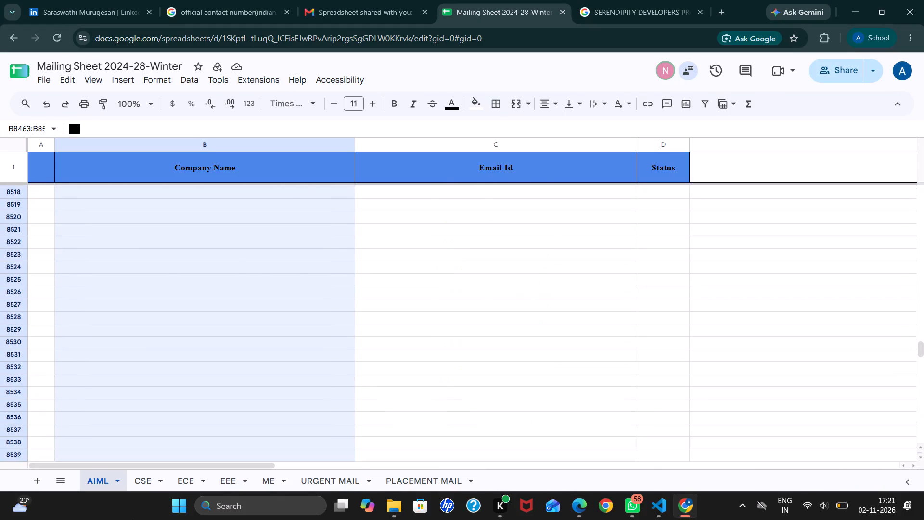
pyautogui.hotkey('ctrl', 'v')
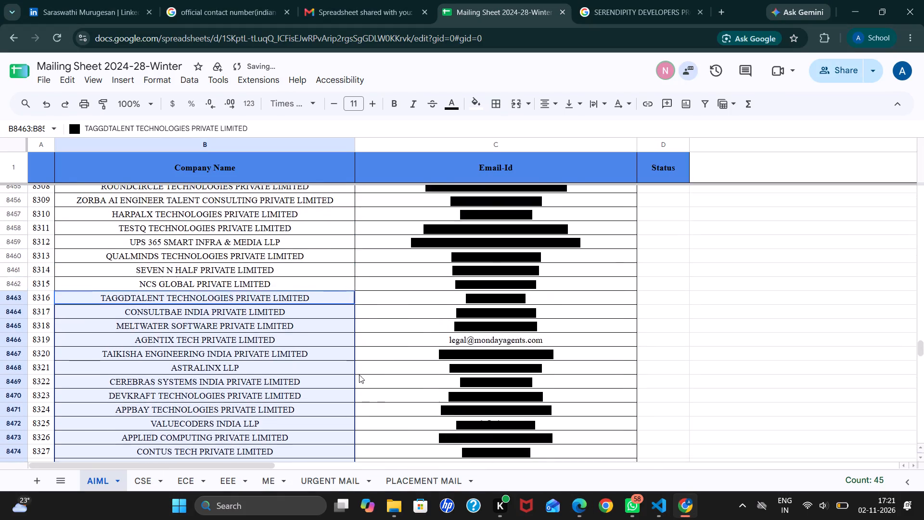
# Change the red cells GLOBALLOGIC TECHNOLOGIES and CODVO TECH to a white fill, and check the remaining pasted rows for other coloured cells.
pyautogui.click(325, 337)
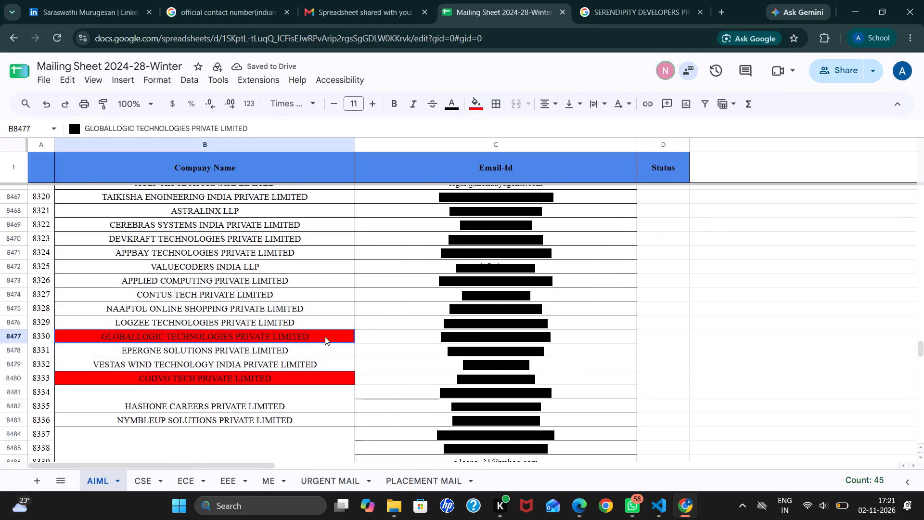
pyautogui.click(477, 104)
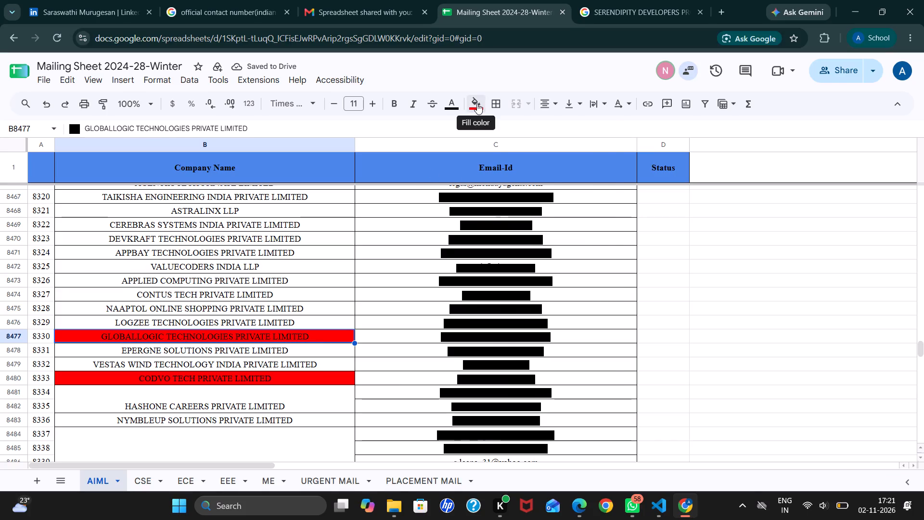
pyautogui.click(602, 144)
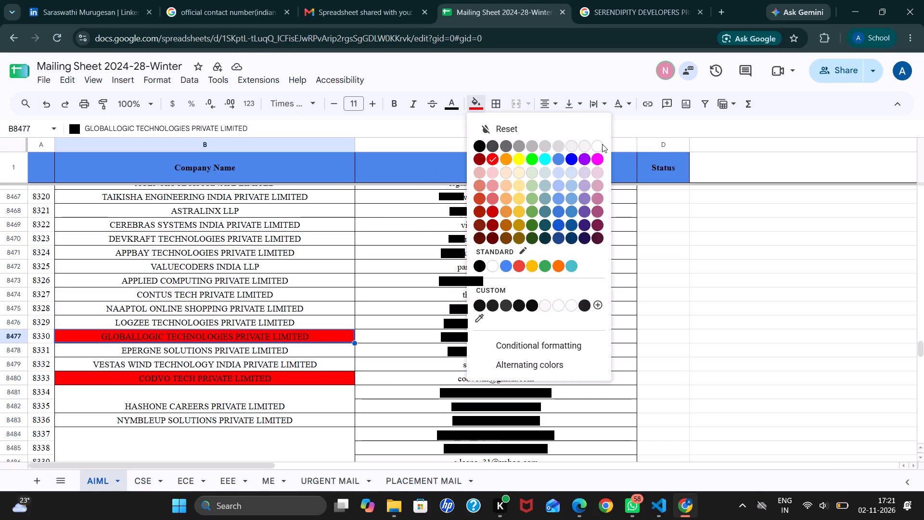
pyautogui.click(322, 373)
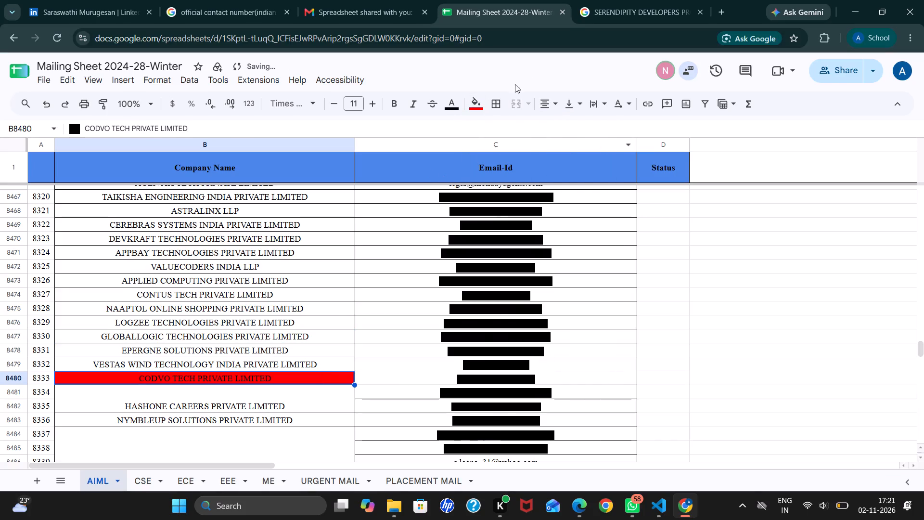
pyautogui.click(474, 101)
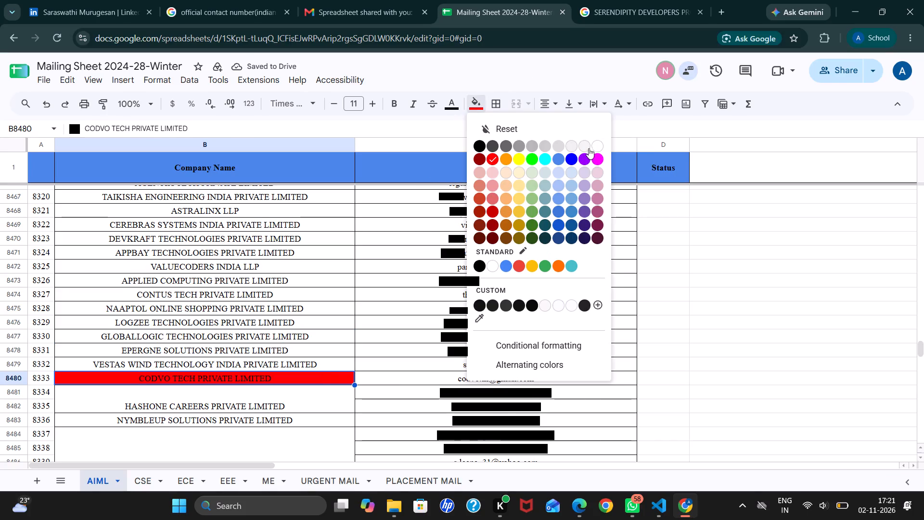
pyautogui.click(596, 147)
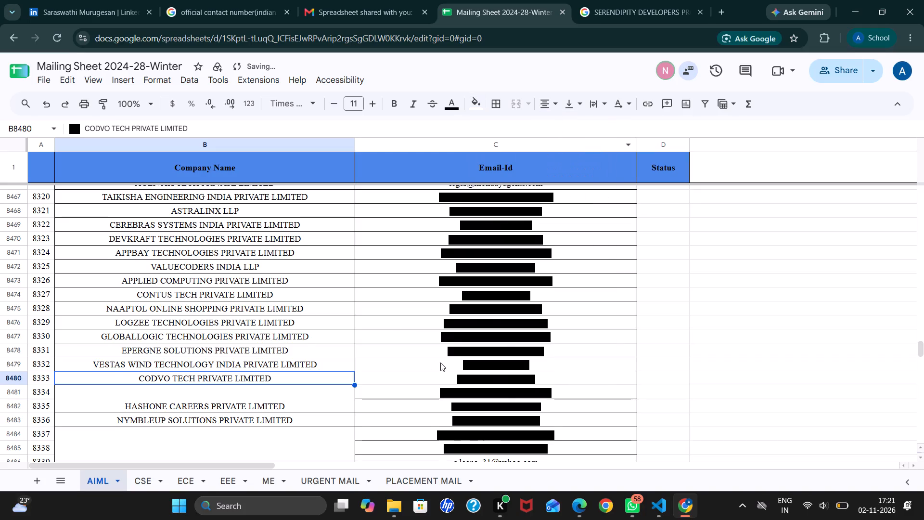
pyautogui.scroll(-5, 446, 363)
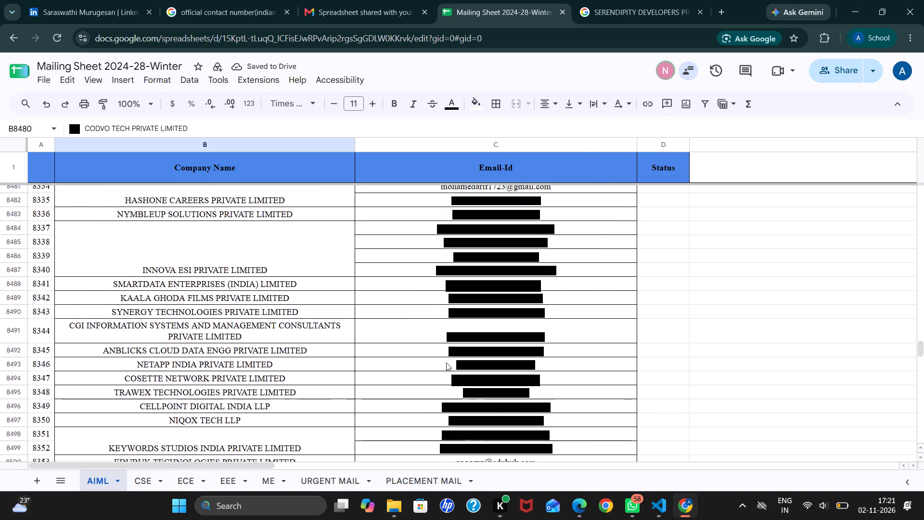
pyautogui.scroll(-4, 446, 363)
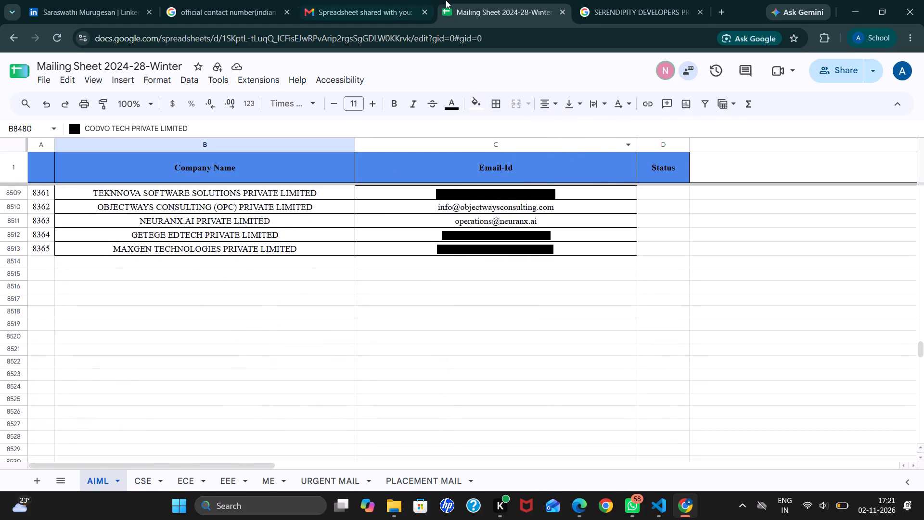
# Close the browser windows holding the mailing sheet and the AIML Winter Database.
pyautogui.click(915, 9)
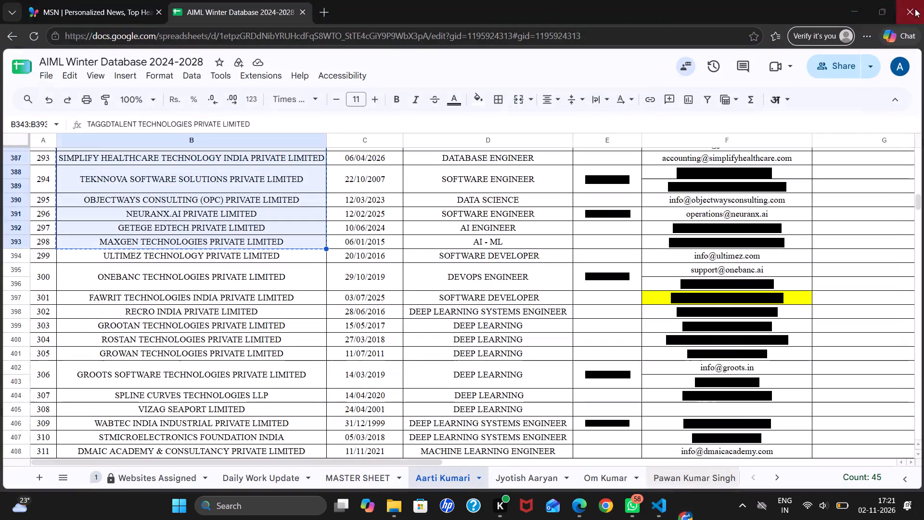
pyautogui.click(915, 9)
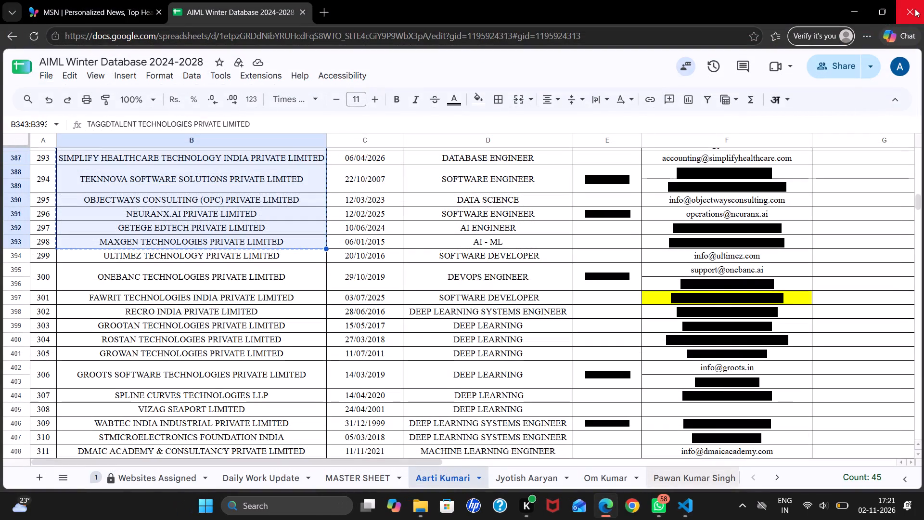
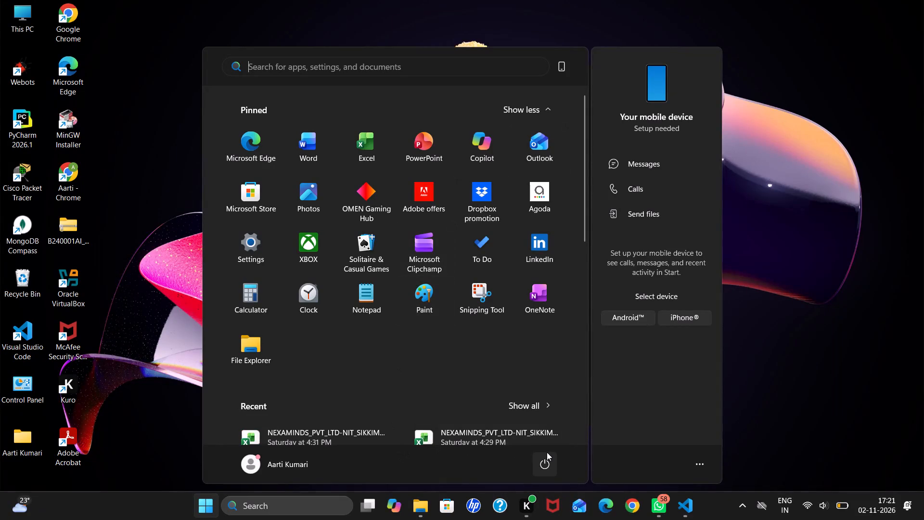
# Put the computer to sleep from the Windows power options.
pyautogui.click(547, 453)
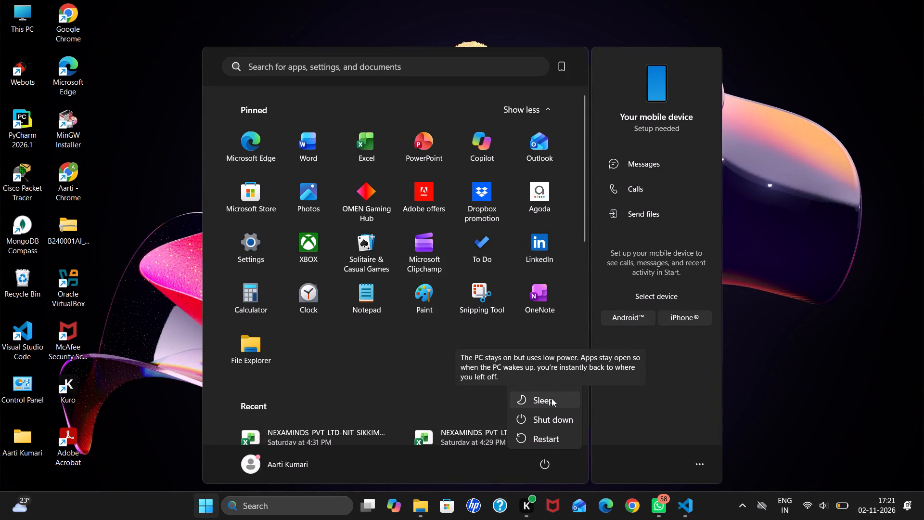
pyautogui.click(552, 398)
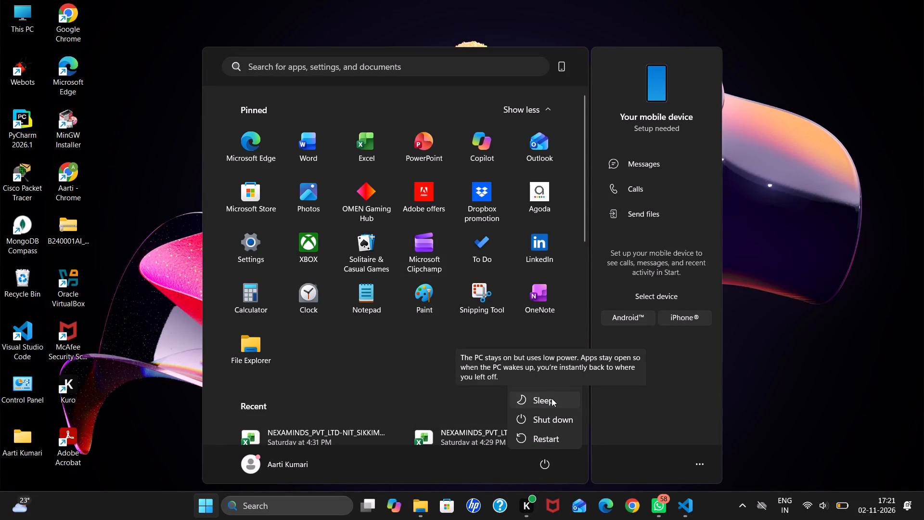